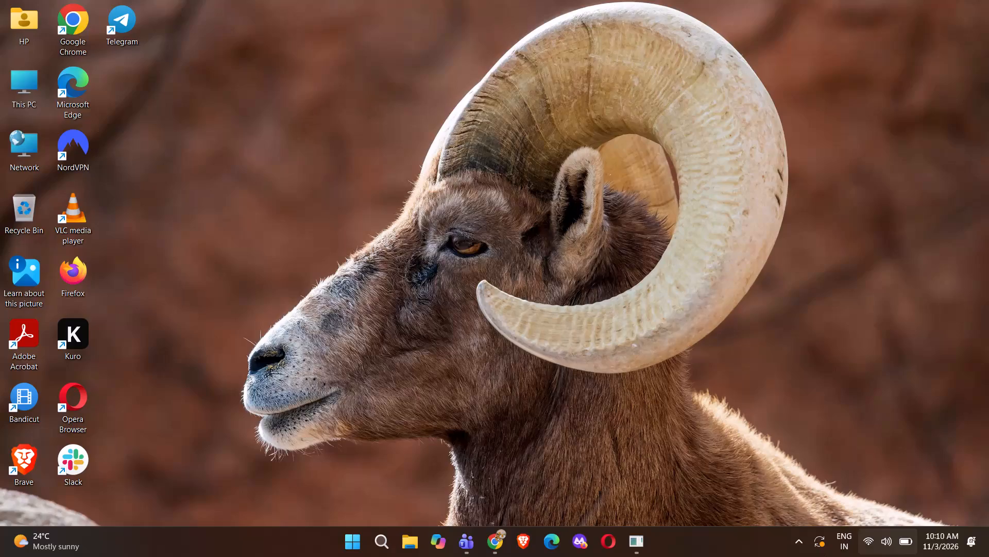
Switch to the Google Chrome window showing the Review Sites Company Names tracking sheet.
{"action": "left_click", "coordinate": [501, 540]}
{"action": "left_click", "coordinate": [440, 386]}
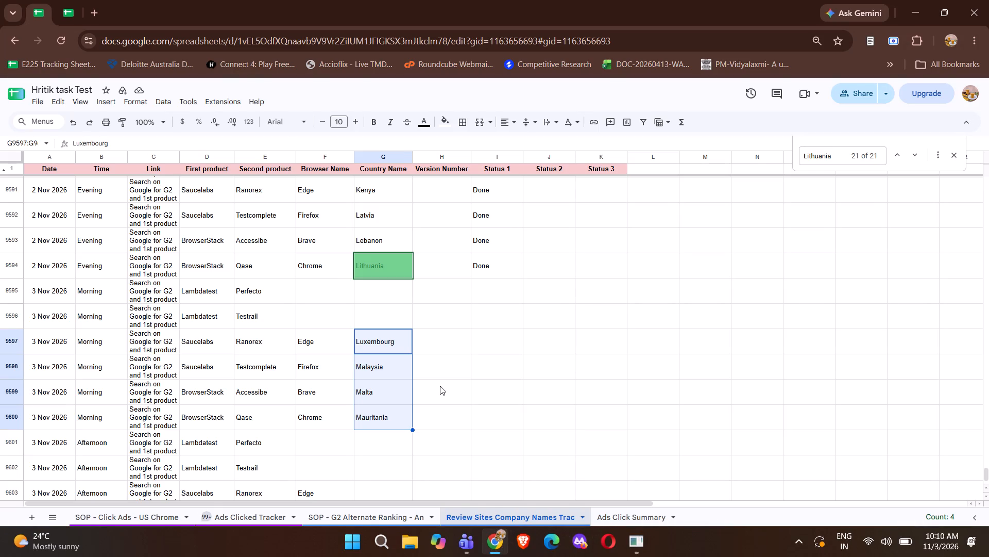
Show the edit history of the Luxembourg cell in row 9597, then dismiss it.
{"action": "left_click", "coordinate": [387, 338]}
{"action": "right_click", "coordinate": [387, 338]}
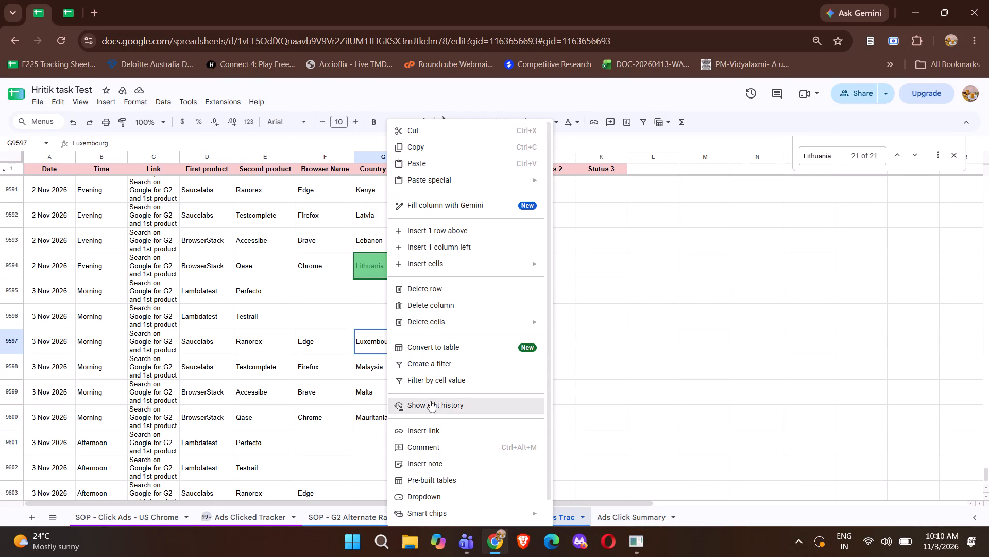
{"action": "left_click", "coordinate": [430, 401]}
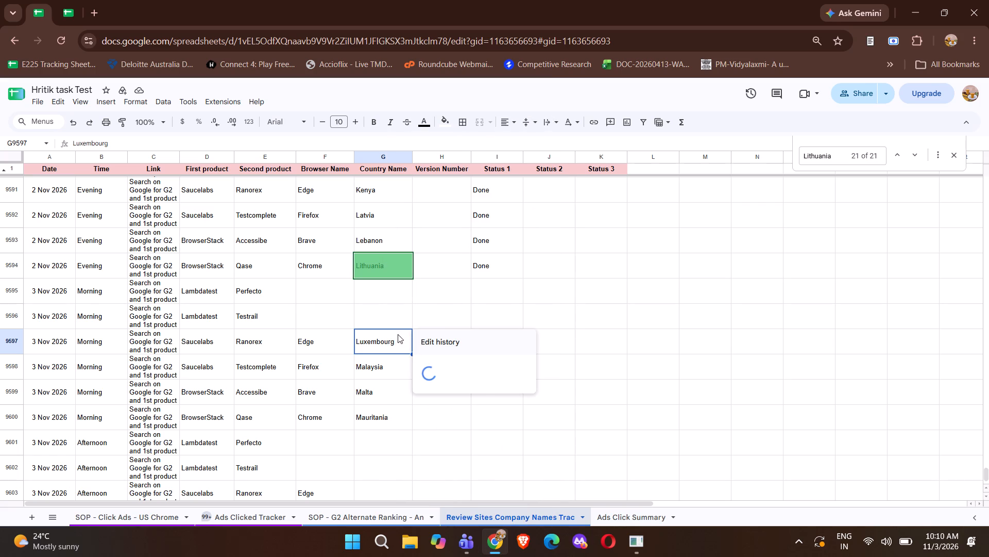
{"action": "left_click", "coordinate": [429, 314]}
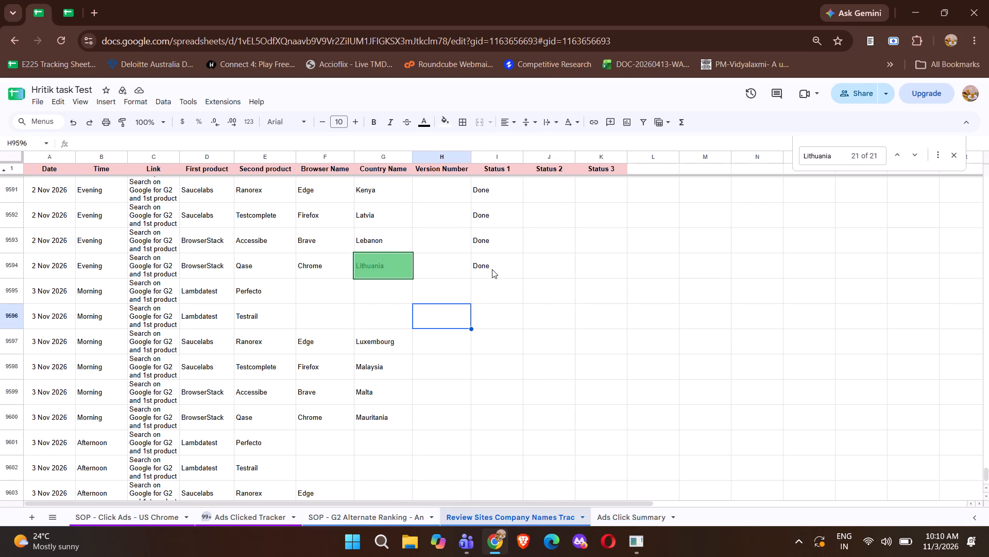
Copy the Done status from row 9594 into the Status 1 column for rows 9597 to 9600.
{"action": "left_click", "coordinate": [492, 269]}
{"action": "key", "text": "ctrl+c"}
{"action": "left_click", "coordinate": [500, 347]}
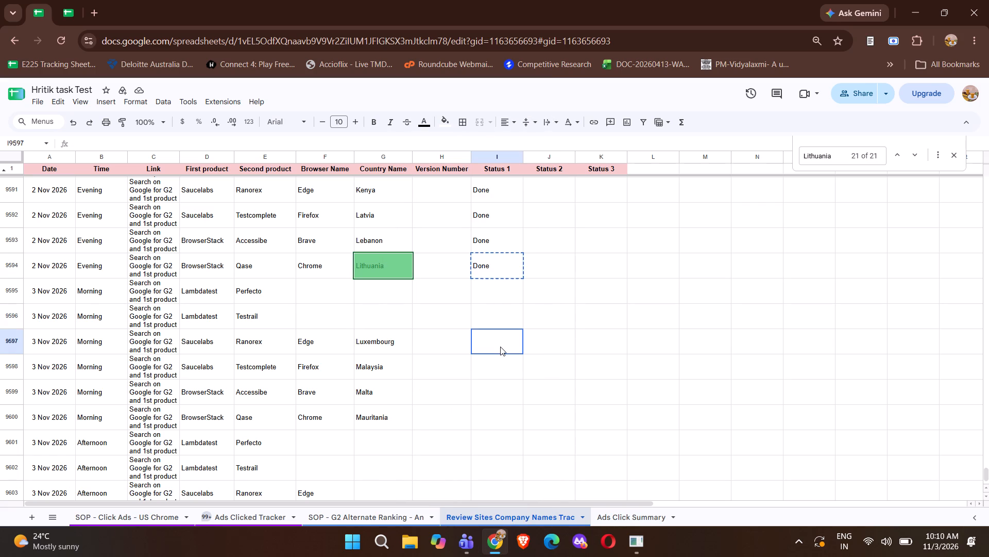
{"action": "key", "text": "shift+Down"}
{"action": "key", "text": "shift+Down"}
{"action": "key", "text": "shift+Down"}
{"action": "key", "text": "ctrl+v"}
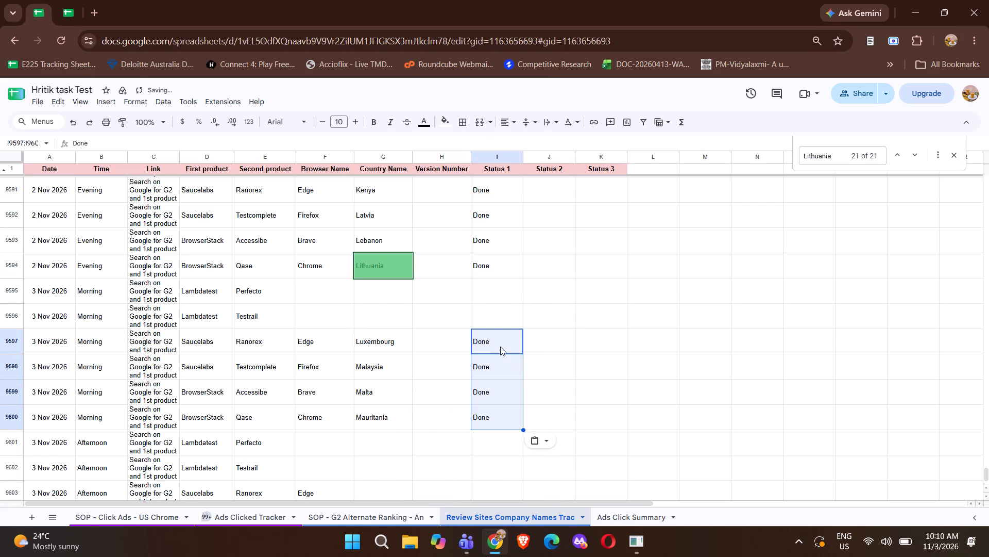
Search the sheet for Mauritania, using the country name from row 9600, and go to its previous occurrence.
{"action": "scroll", "coordinate": [500, 347], "scroll_direction": "down", "scroll_amount": 1}
{"action": "scroll", "coordinate": [365, 363], "scroll_direction": "right", "scroll_amount": 1}
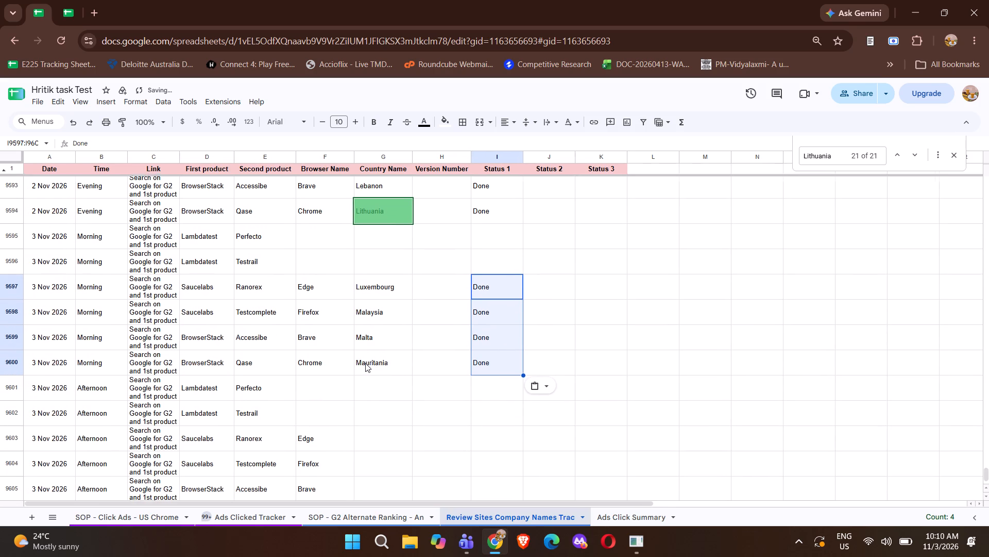
{"action": "scroll", "coordinate": [365, 363], "scroll_direction": "right", "scroll_amount": 1}
{"action": "left_click", "coordinate": [365, 363]}
{"action": "key", "text": "ctrl+c"}
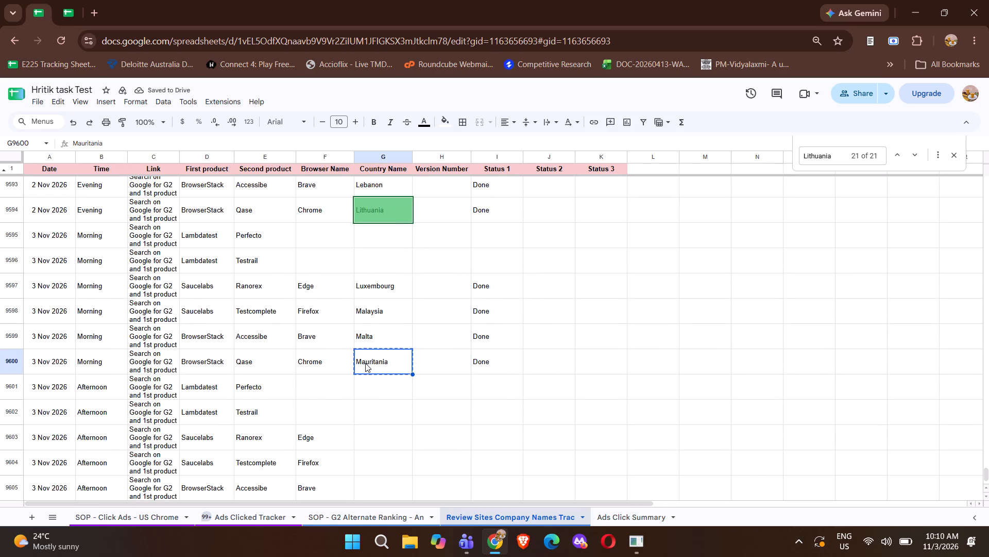
{"action": "key", "text": "ctrl+f"}
{"action": "key", "text": "ctrl+v"}
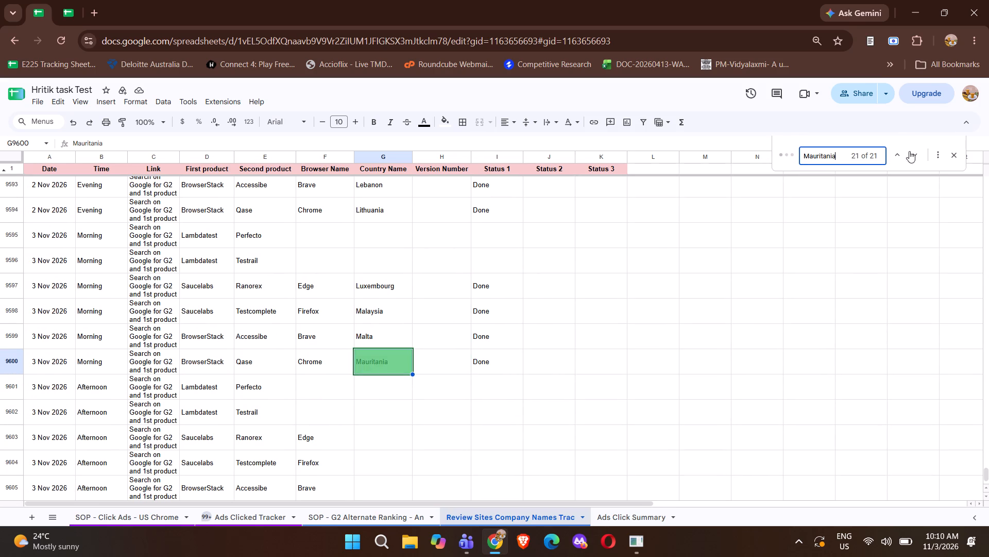
{"action": "left_click", "coordinate": [901, 155]}
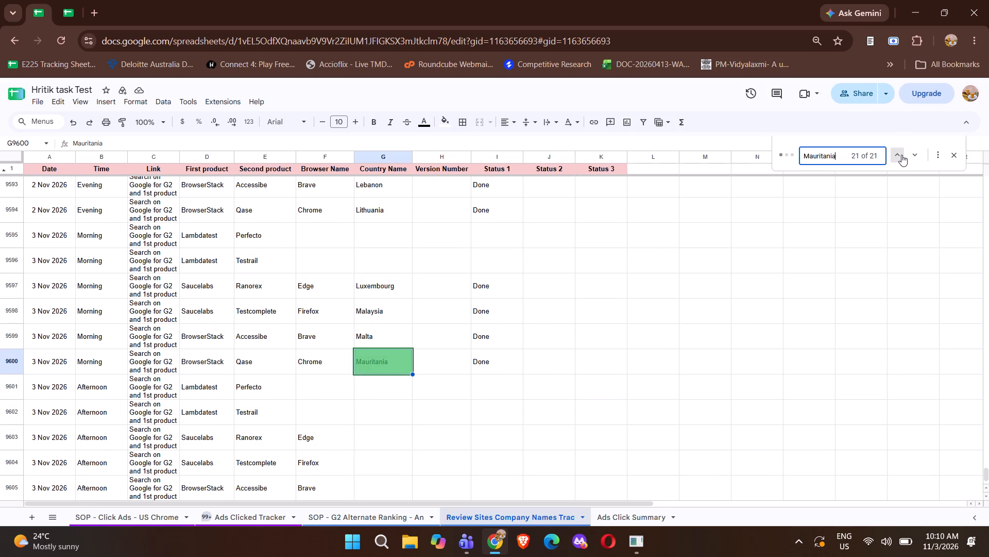
{"action": "left_click", "coordinate": [913, 157]}
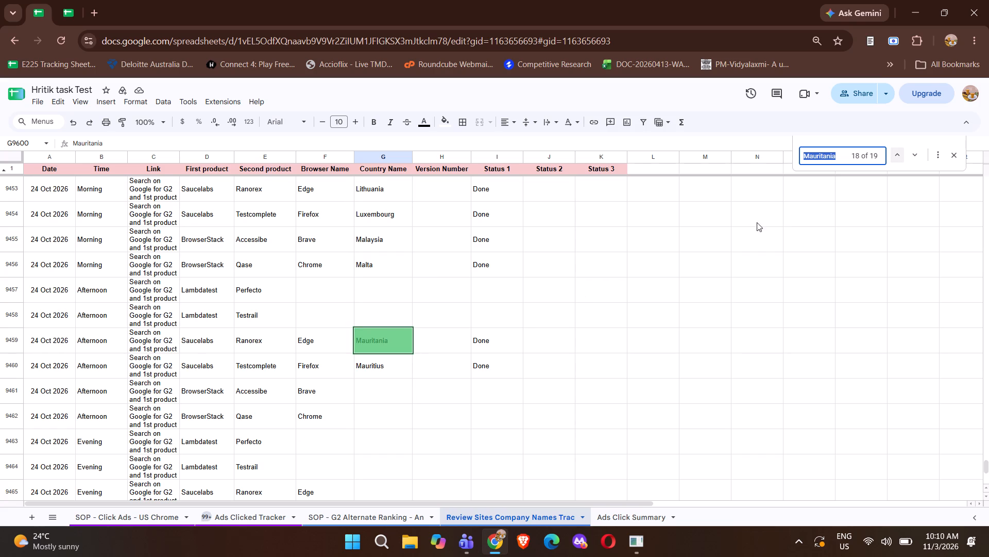
{"action": "left_click", "coordinate": [914, 156]}
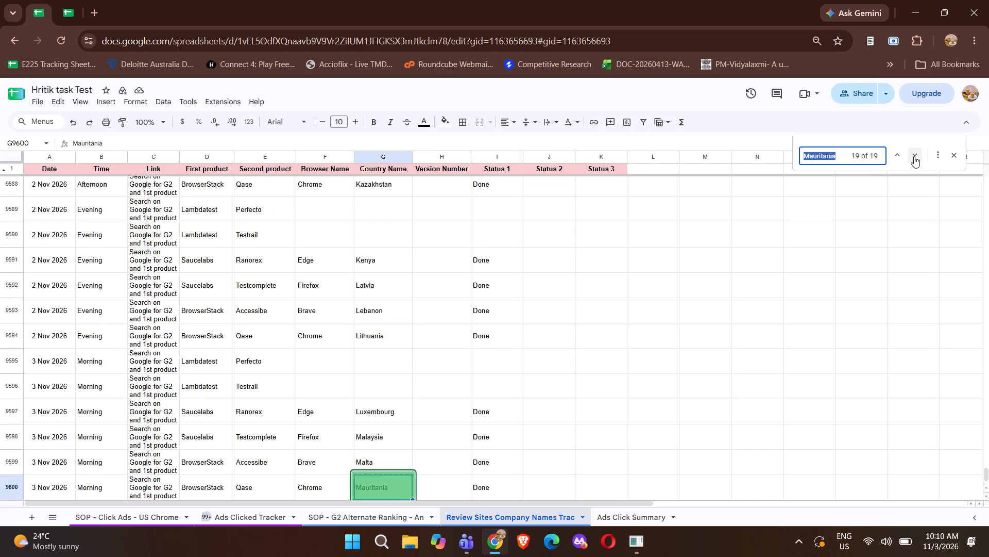
{"action": "left_click", "coordinate": [895, 156]}
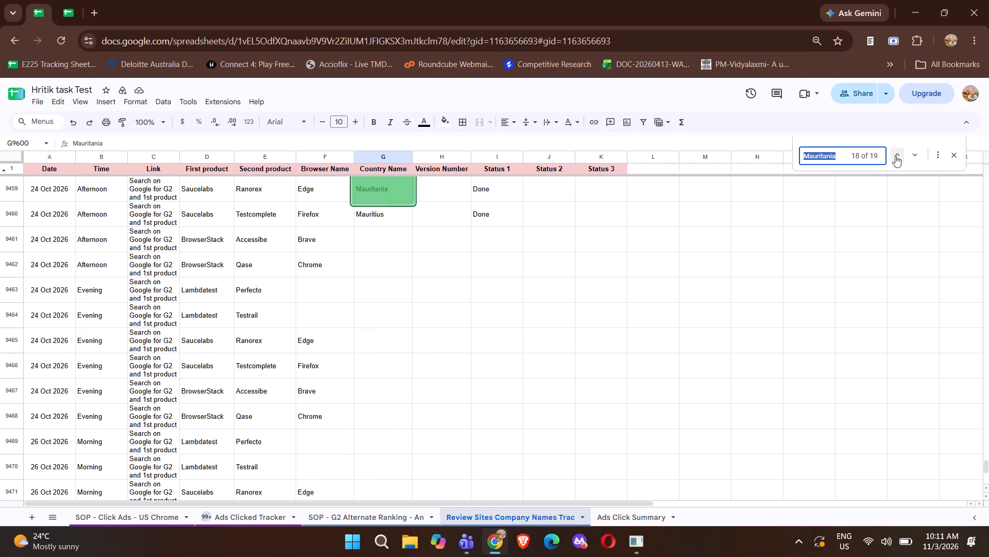
Copy Mauritius, Mexico, Moldova and Monaco from the earlier October rows into the Country Name cells of 3 Nov Afternoon rows 9603 to 9606.
{"action": "left_click", "coordinate": [384, 219]}
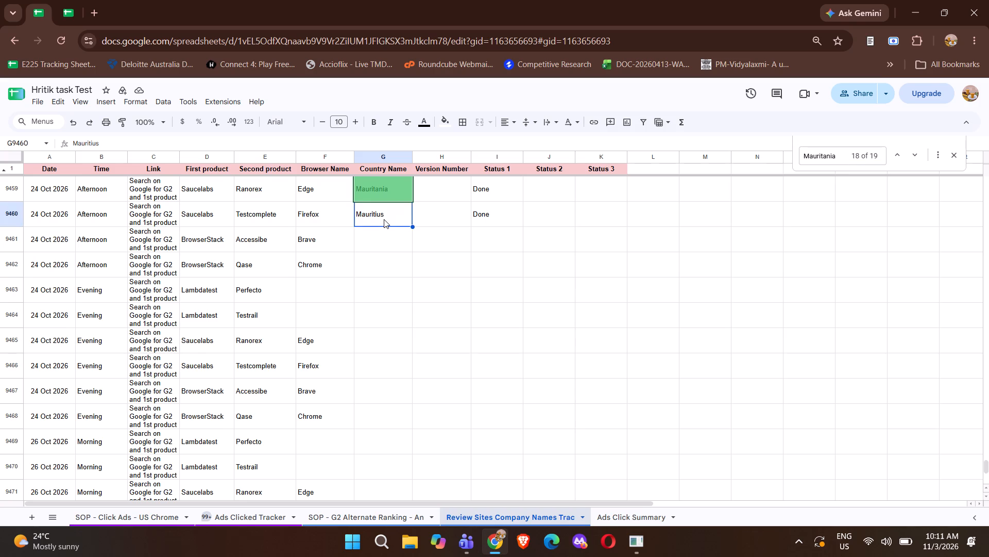
{"action": "scroll", "coordinate": [384, 219], "scroll_direction": "down", "scroll_amount": 6}
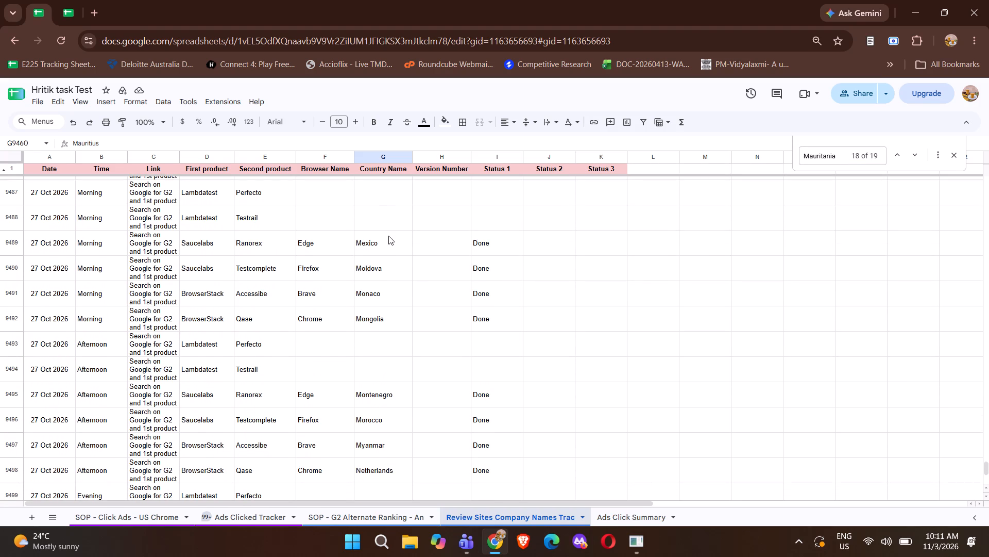
{"action": "left_click", "coordinate": [383, 246], "text": "ctrl"}
{"action": "left_click", "coordinate": [396, 274], "text": "ctrl"}
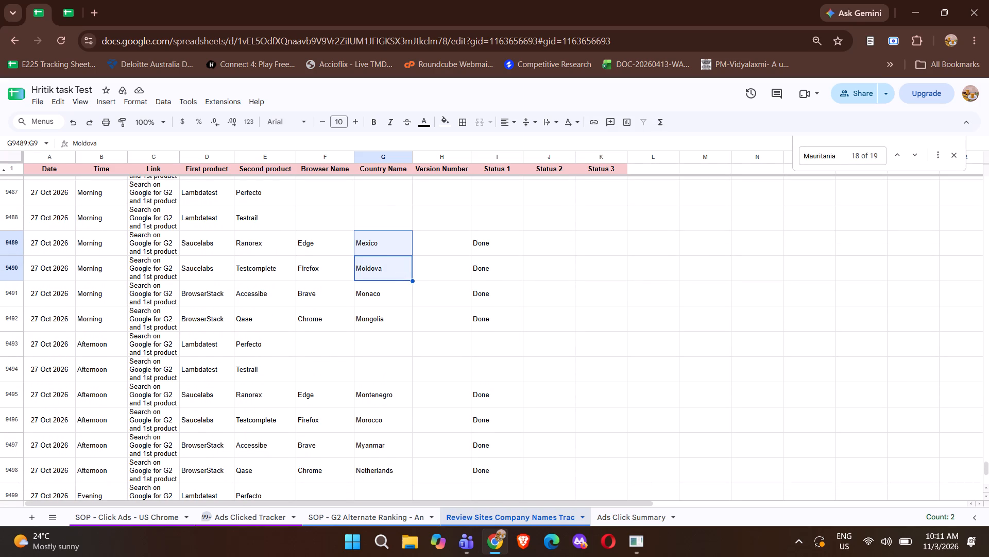
{"action": "left_click", "coordinate": [394, 291], "text": "ctrl"}
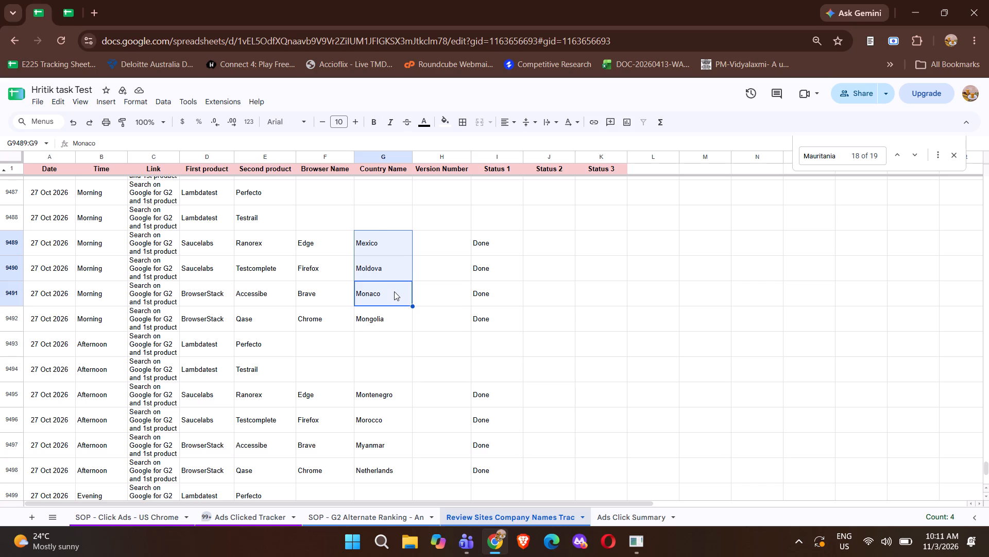
{"action": "key", "text": "ctrl+c"}
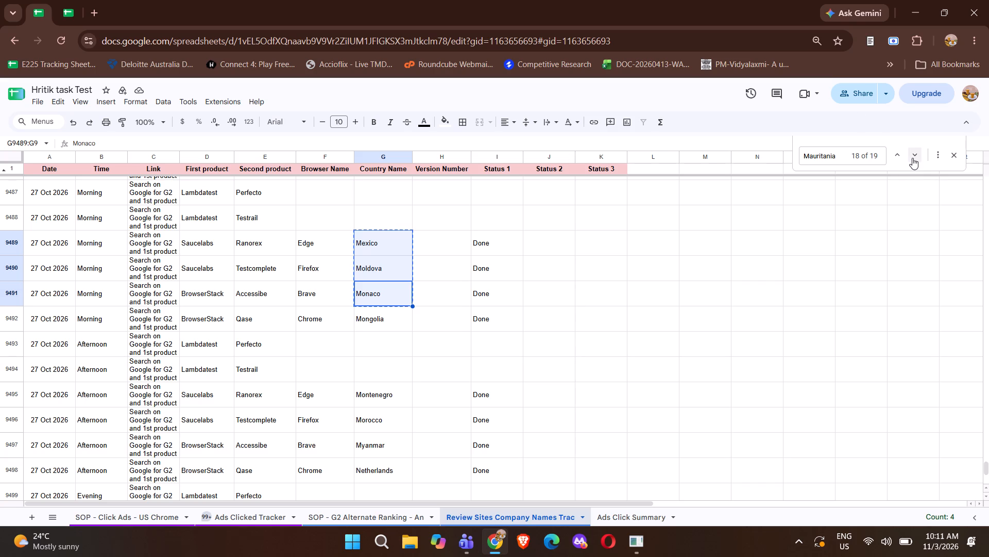
{"action": "left_click", "coordinate": [912, 158]}
{"action": "scroll", "coordinate": [563, 309], "scroll_direction": "down", "scroll_amount": 2}
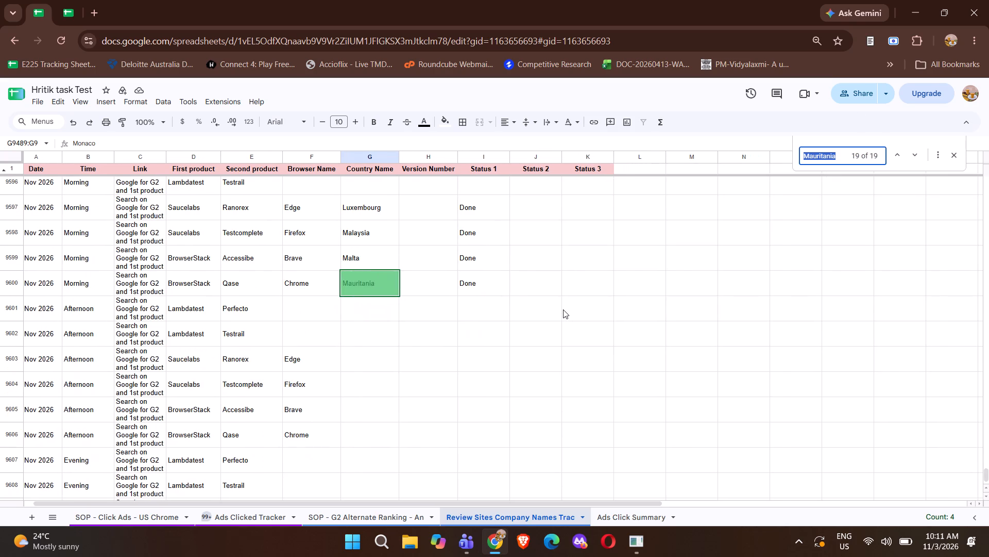
{"action": "scroll", "coordinate": [563, 309], "scroll_direction": "right", "scroll_amount": 2}
{"action": "scroll", "coordinate": [563, 309], "scroll_direction": "down", "scroll_amount": 1}
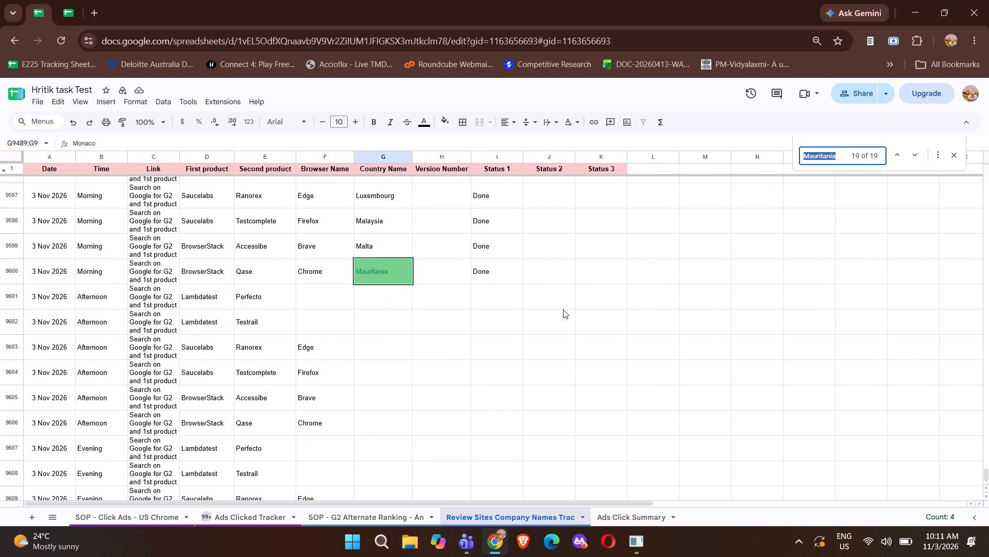
{"action": "scroll", "coordinate": [563, 309], "scroll_direction": "down", "scroll_amount": 1}
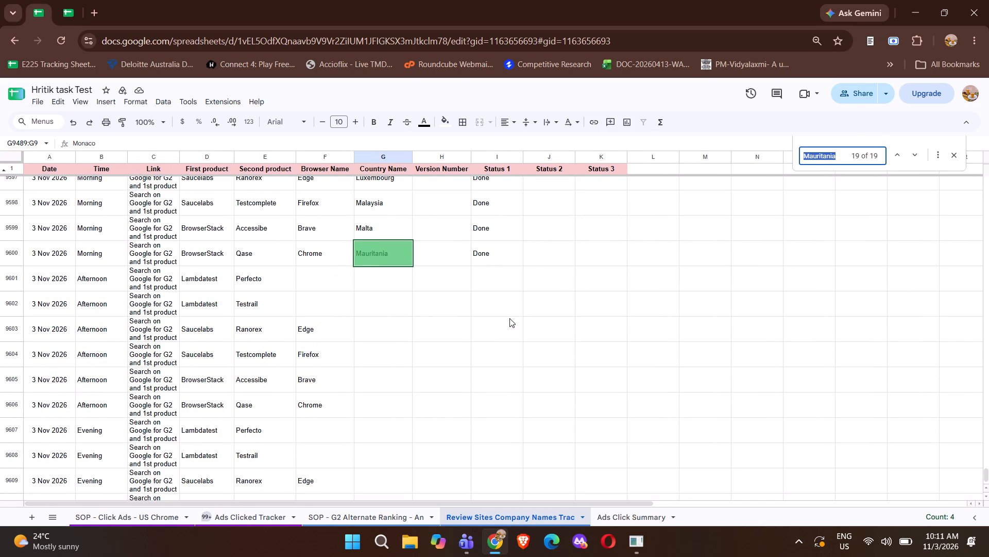
{"action": "left_click", "coordinate": [398, 334]}
{"action": "key", "text": "ctrl+v"}
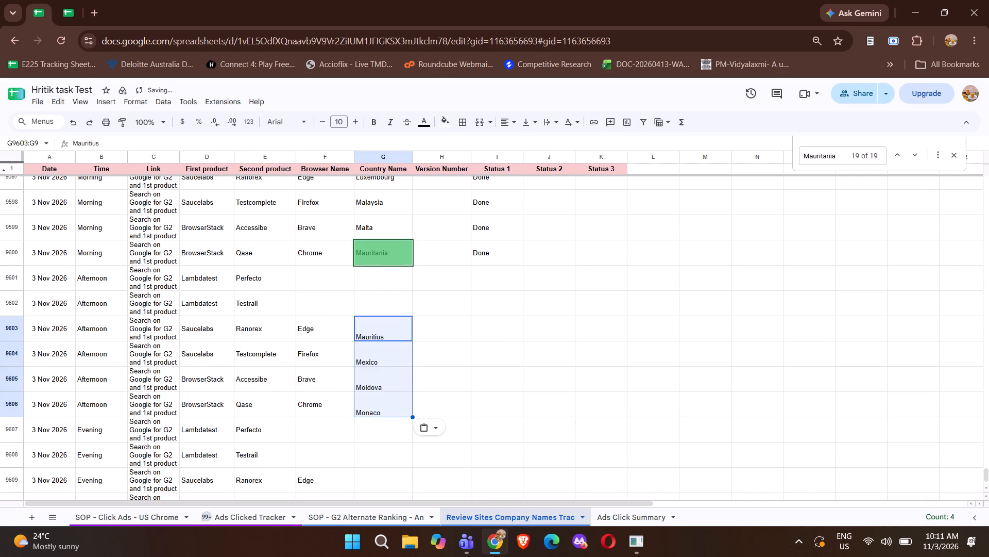
Set the vertical alignment of the four pasted country names to middle and close the search.
{"action": "left_click", "coordinate": [527, 128]}
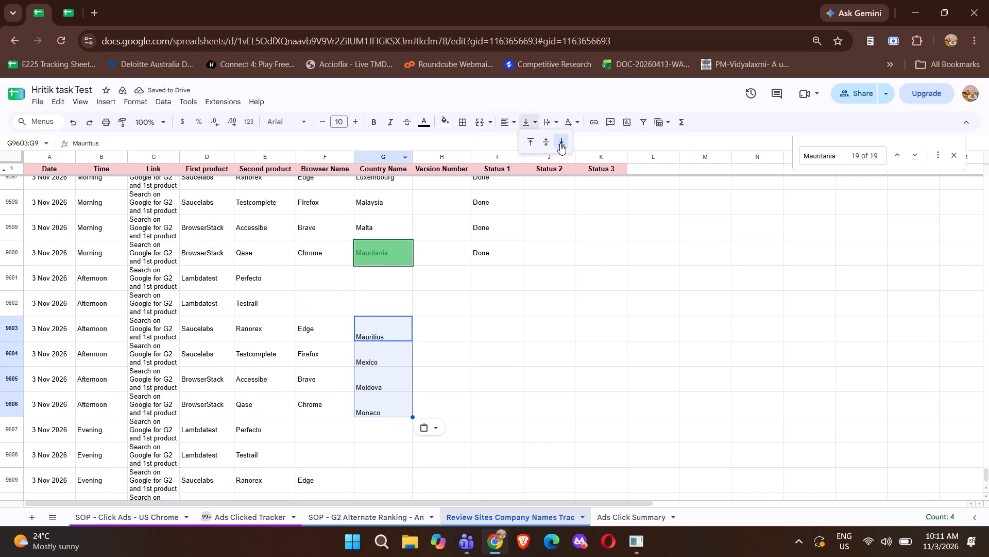
{"action": "left_click", "coordinate": [550, 141]}
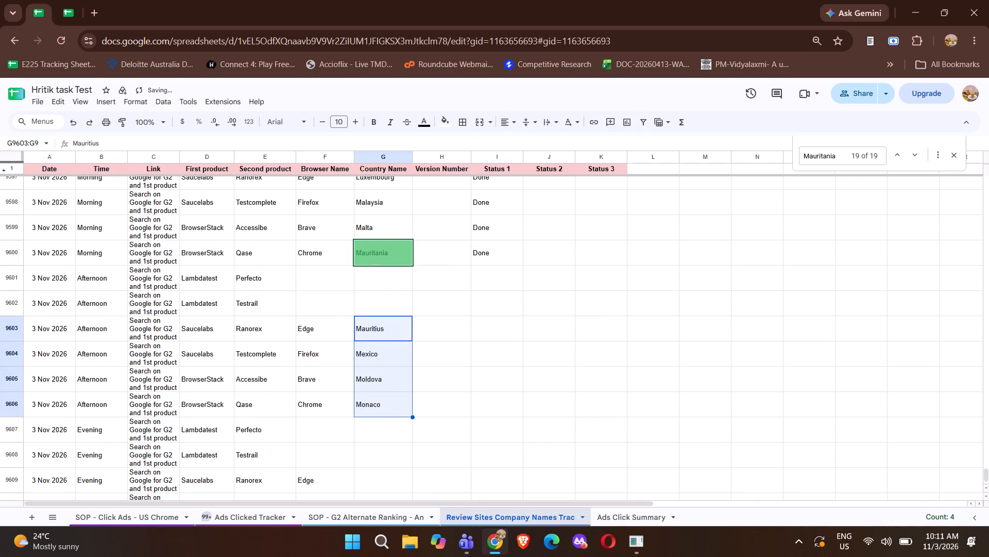
{"action": "left_click", "coordinate": [954, 157]}
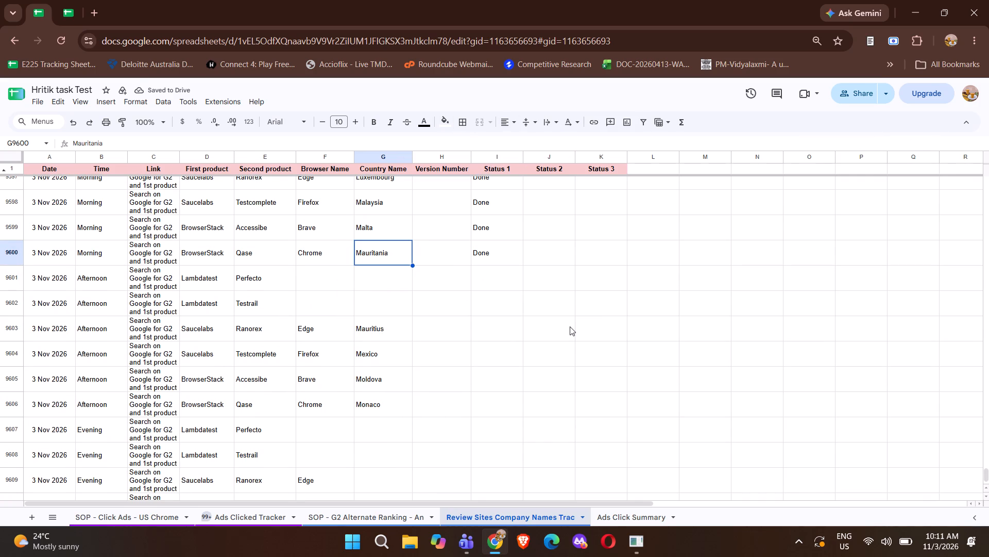
Switch to the Ads click - master copy spreadsheet and open its Ads Click sheet.
{"action": "key", "text": "ctrl+Tab"}
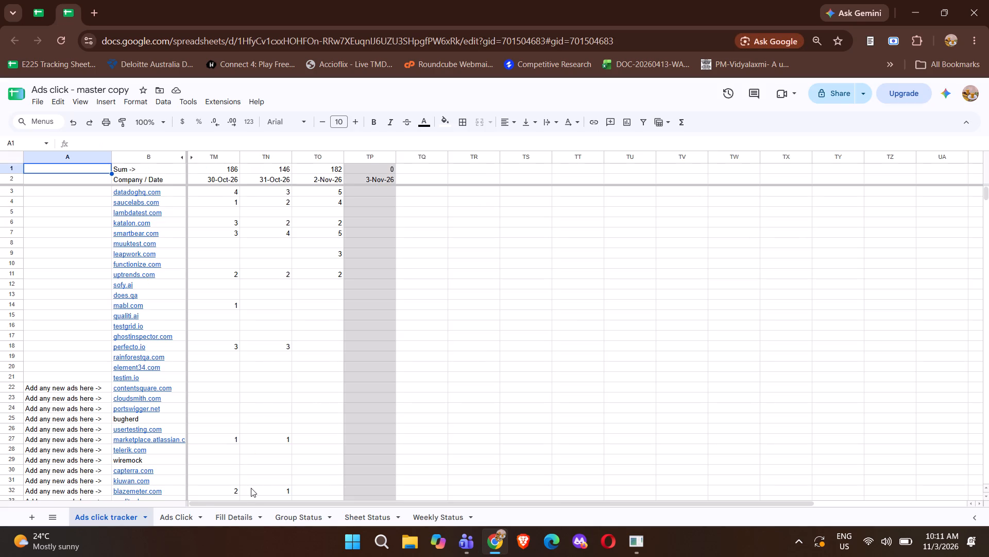
{"action": "left_click", "coordinate": [166, 516]}
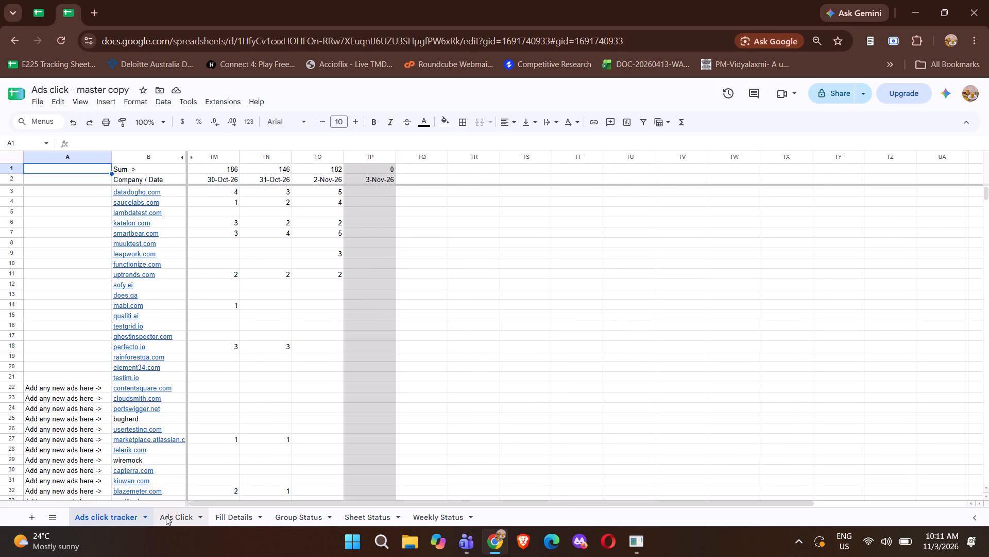
{"action": "scroll", "coordinate": [253, 374], "scroll_direction": "up", "scroll_amount": 1}
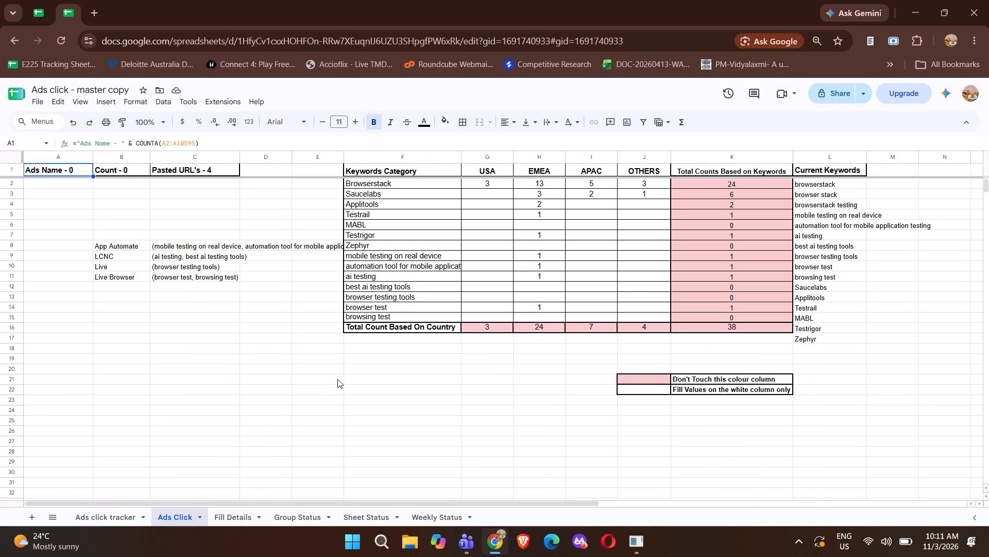
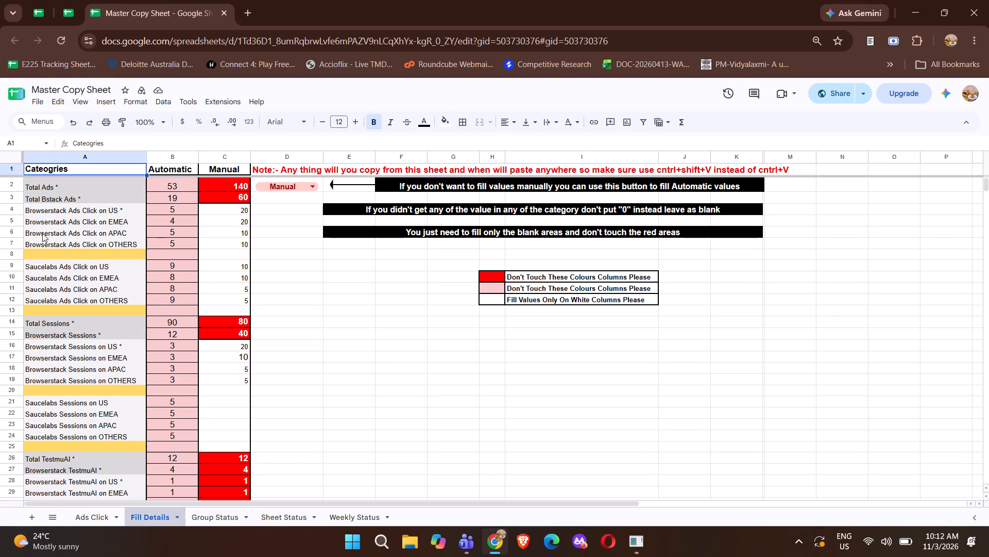
Copy the entire Fill Details sheet of Master Copy Sheet over the Fill Details sheet of the Ads click - master copy spreadsheet.
{"action": "left_click", "coordinate": [15, 159]}
{"action": "key", "text": "ctrl+c"}
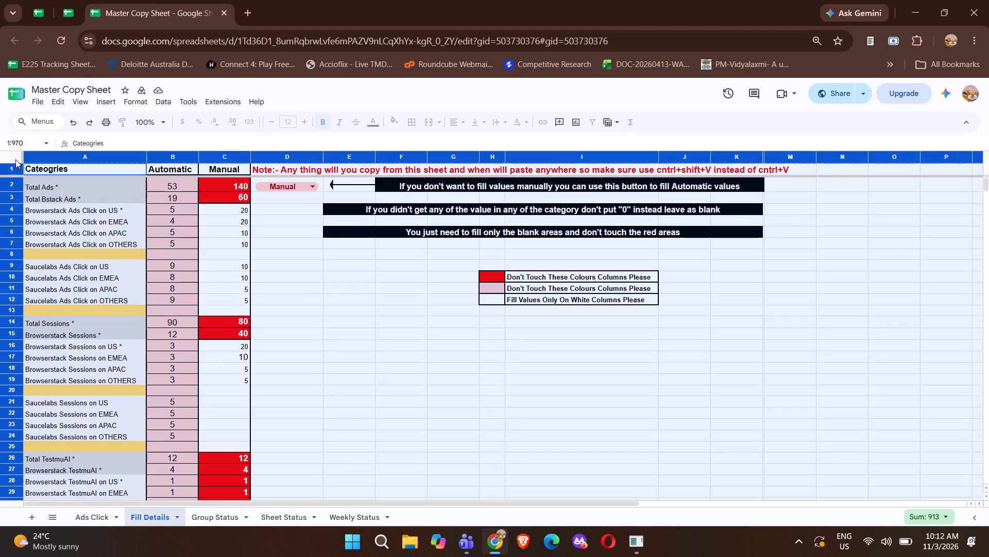
{"action": "left_click", "coordinate": [52, 2]}
{"action": "left_click", "coordinate": [66, 0]}
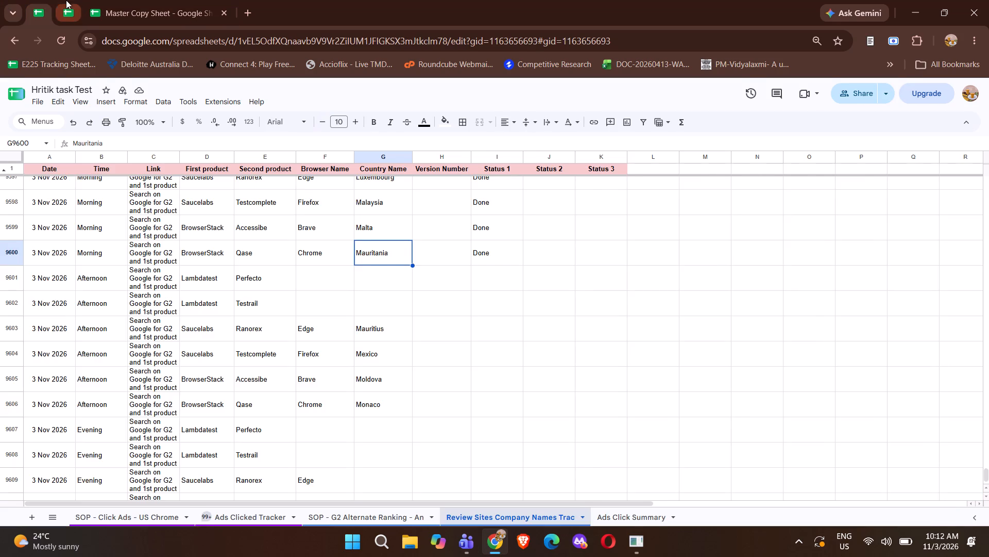
{"action": "left_click", "coordinate": [234, 522]}
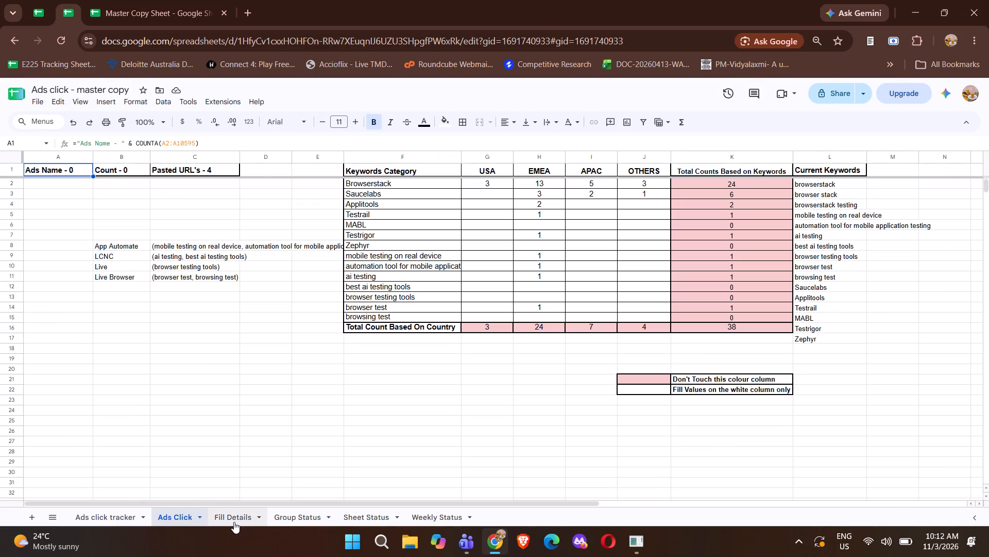
{"action": "scroll", "coordinate": [169, 345], "scroll_direction": "up", "scroll_amount": 1}
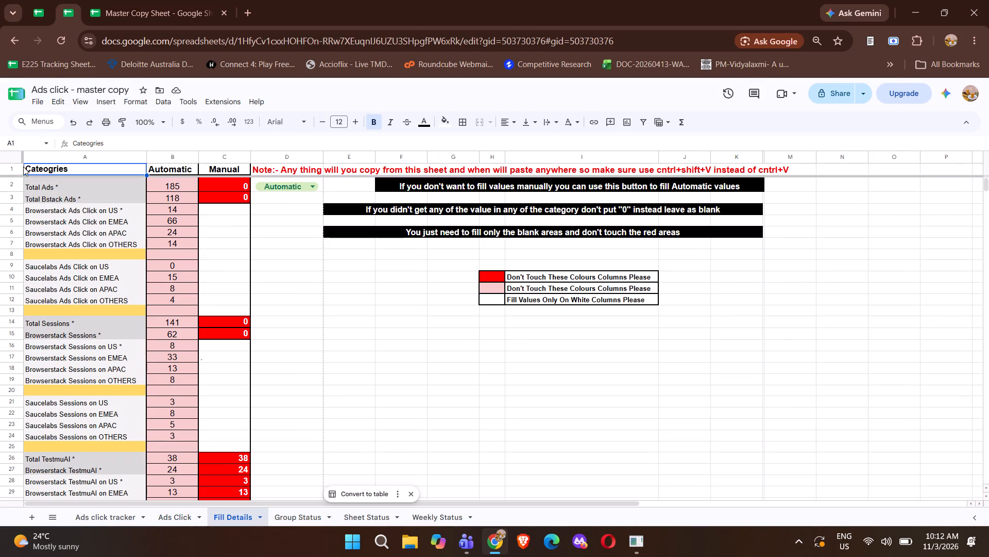
{"action": "left_click", "coordinate": [9, 160]}
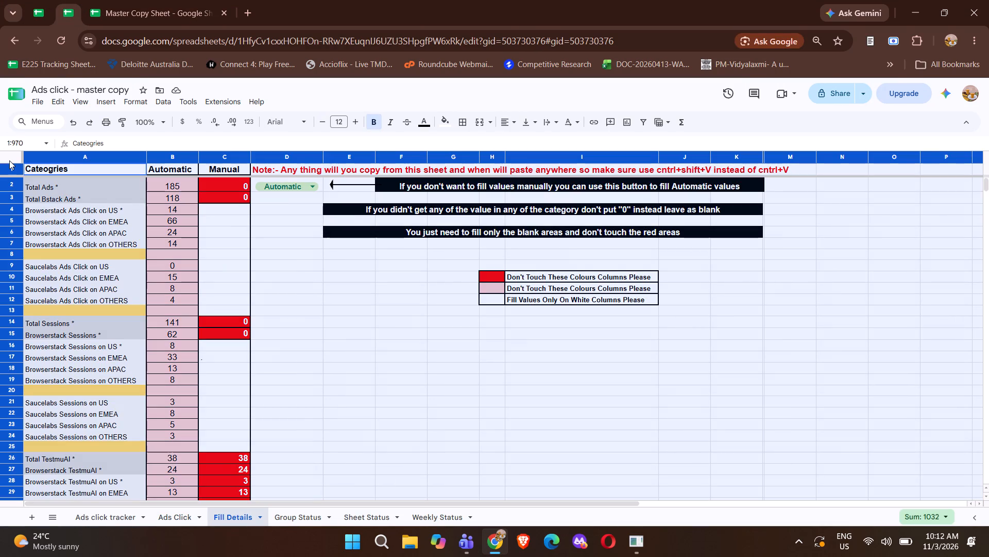
{"action": "key", "text": "ctrl+v"}
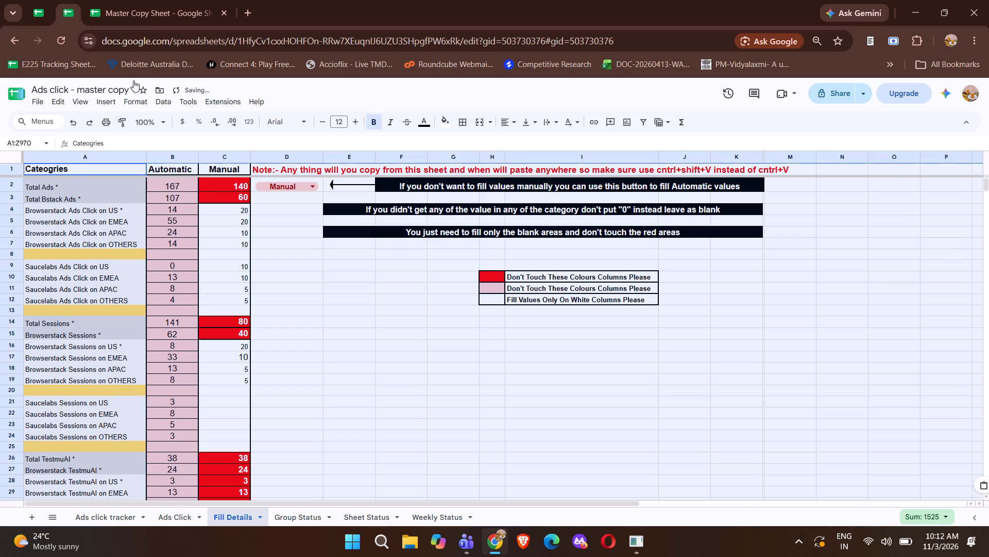
Switch back to the Master Copy Sheet spreadsheet.
{"action": "left_click", "coordinate": [147, 0]}
{"action": "left_click", "coordinate": [147, 0]}
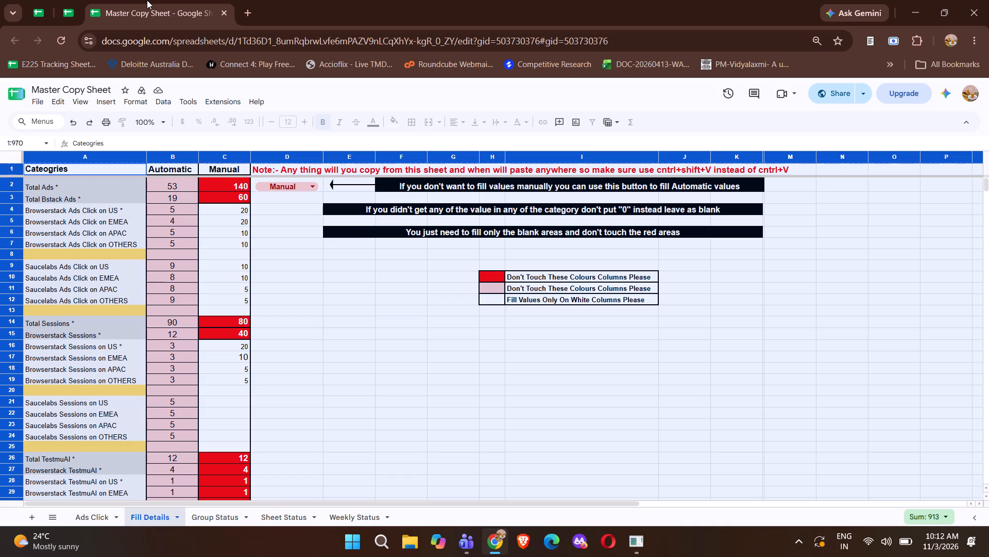
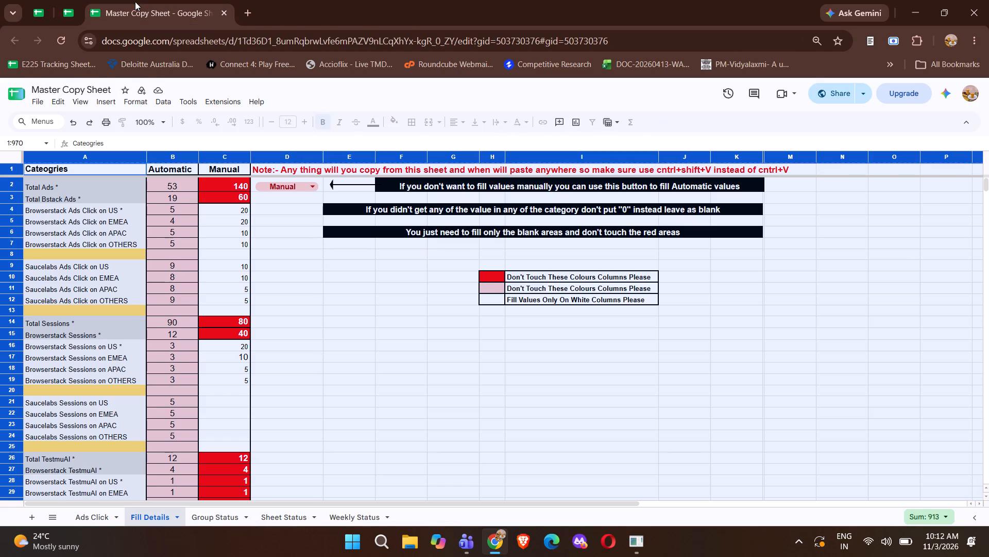
Copy the entire Group Status sheet of Master Copy Sheet over Ads click - master copy's Group Status sheet, and close Master Copy Sheet.
{"action": "left_click", "coordinate": [222, 514]}
{"action": "scroll", "coordinate": [178, 319], "scroll_direction": "up", "scroll_amount": 1}
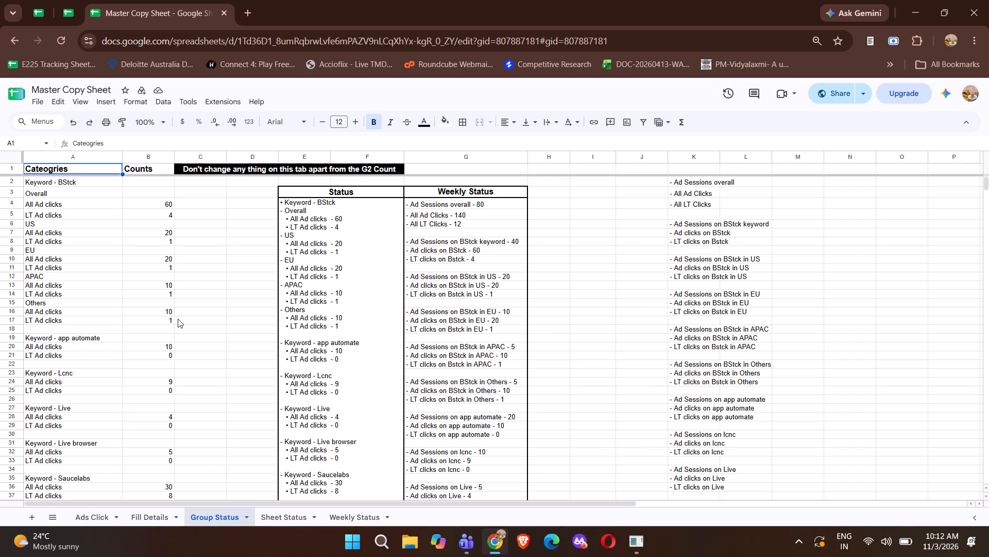
{"action": "scroll", "coordinate": [170, 297], "scroll_direction": "right", "scroll_amount": 1}
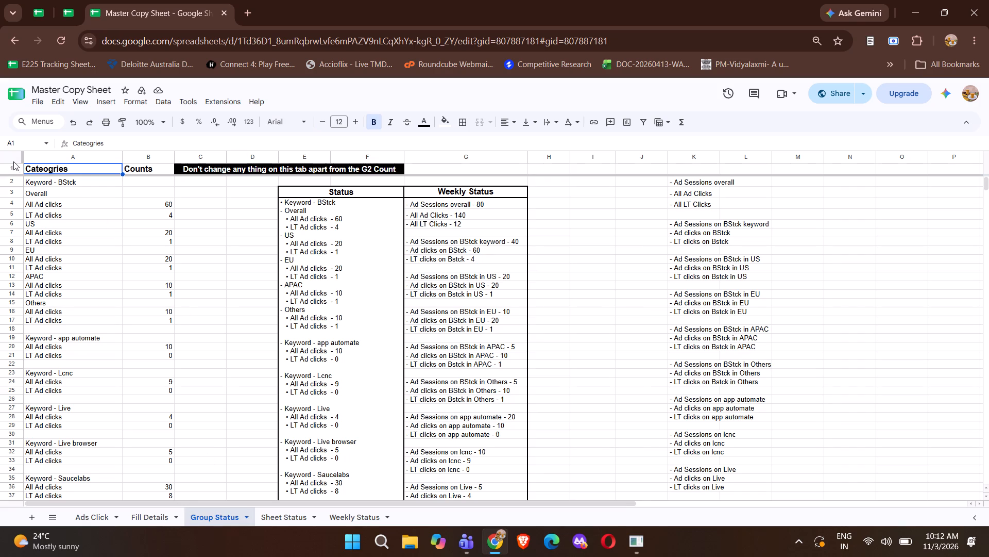
{"action": "left_click", "coordinate": [9, 159]}
{"action": "key", "text": "ctrl+c"}
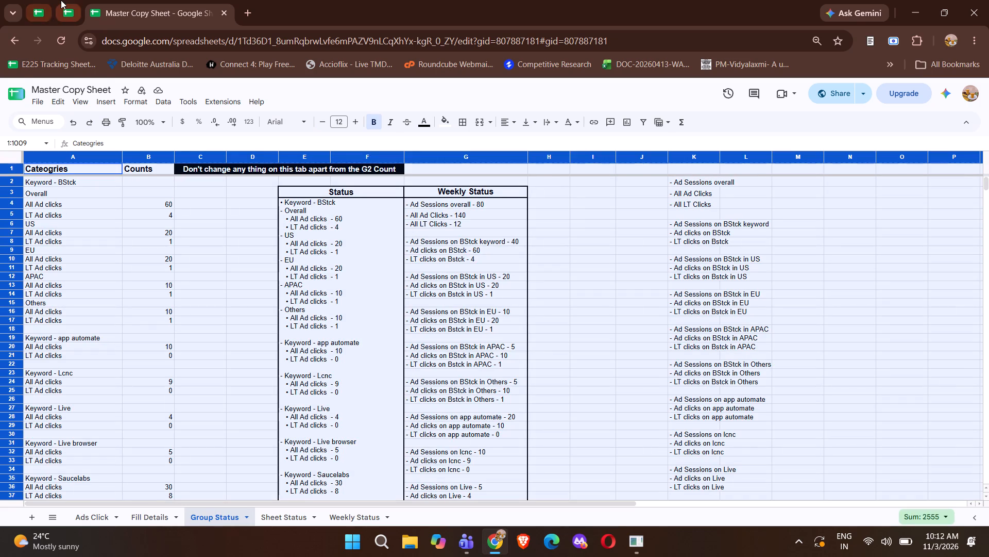
{"action": "left_click", "coordinate": [61, 0]}
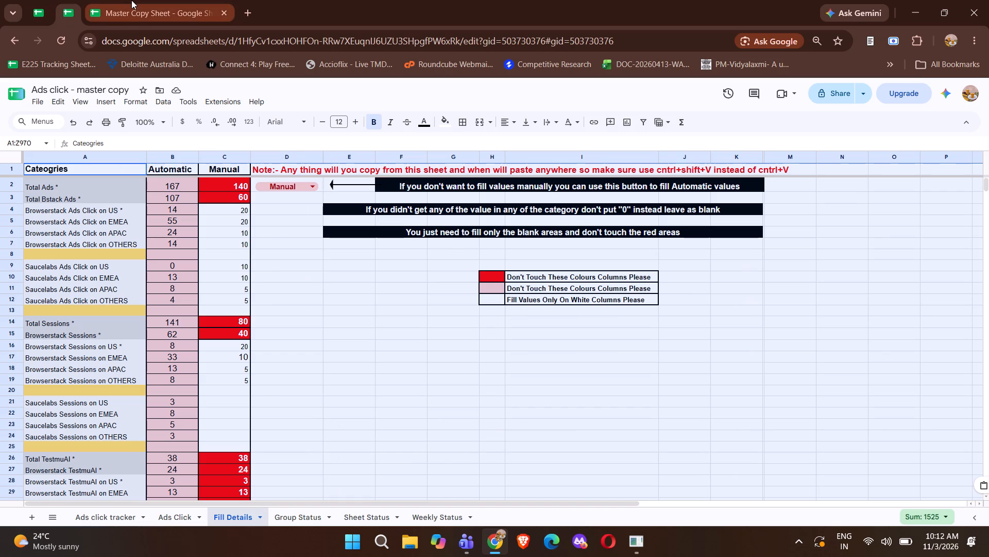
{"action": "left_click", "coordinate": [131, 0]}
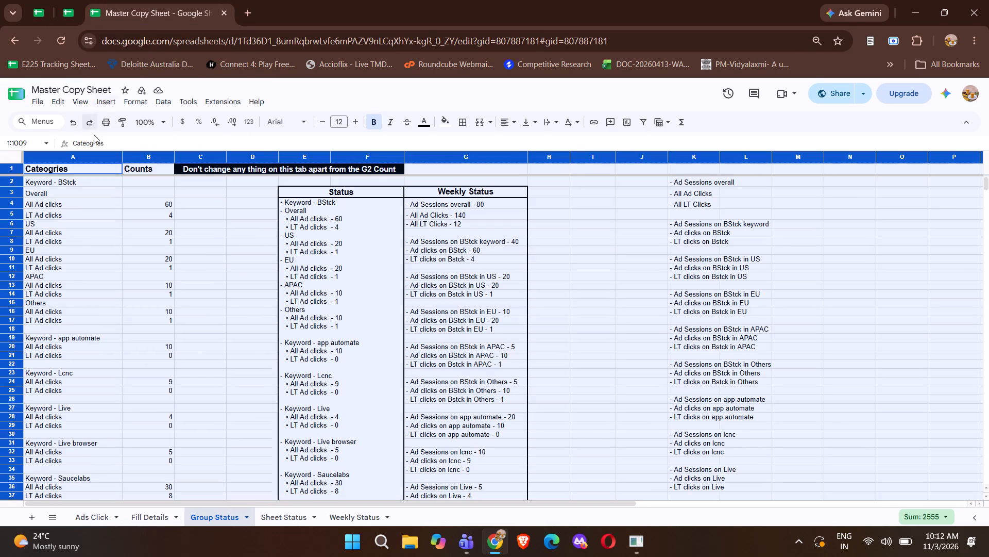
{"action": "left_click", "coordinate": [74, 0]}
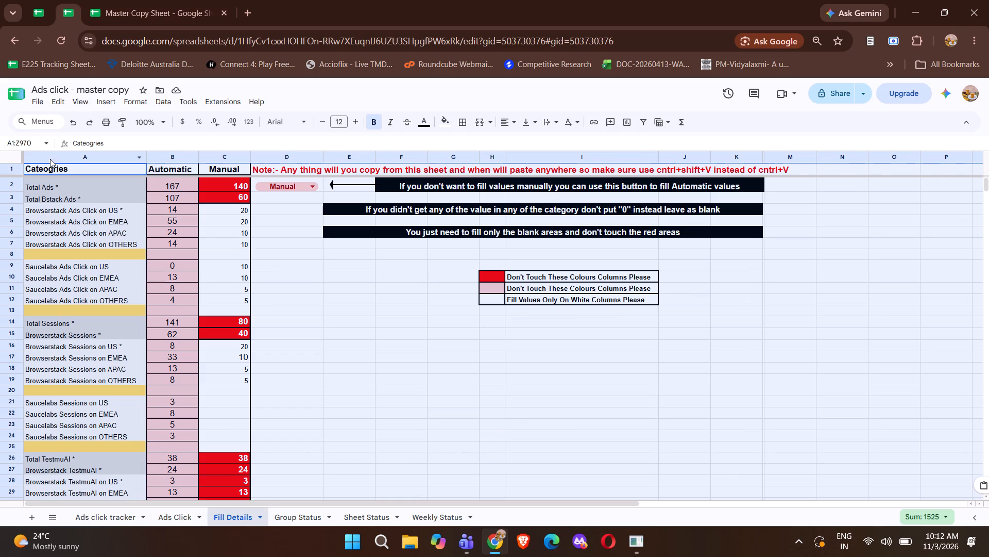
{"action": "left_click", "coordinate": [288, 513]}
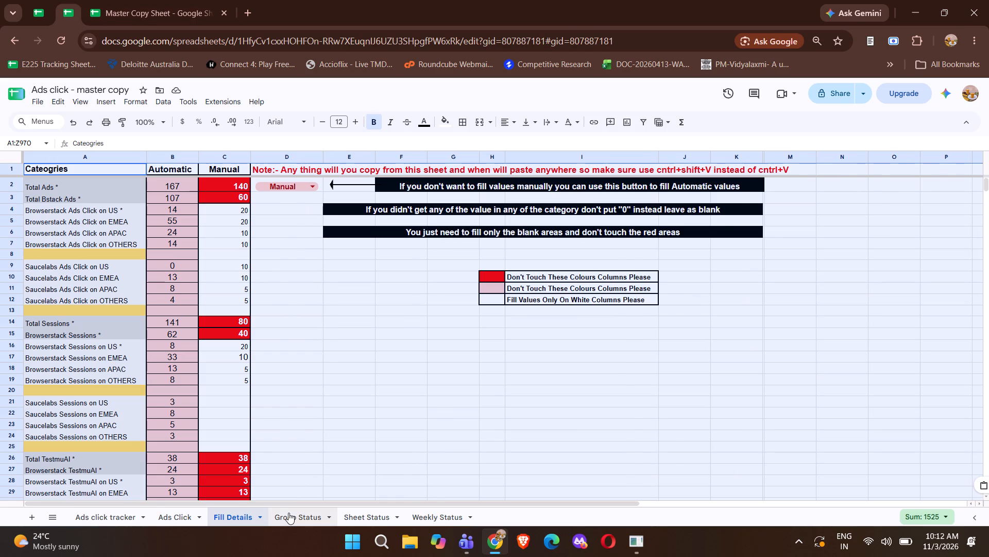
{"action": "scroll", "coordinate": [239, 373], "scroll_direction": "up", "scroll_amount": 1}
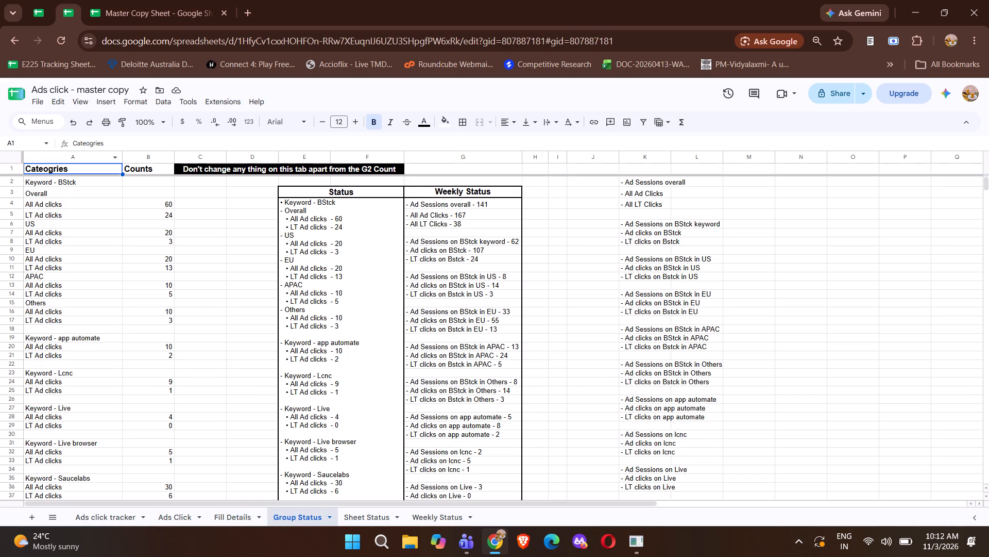
{"action": "left_click", "coordinate": [16, 158]}
{"action": "key", "text": "ctrl+v"}
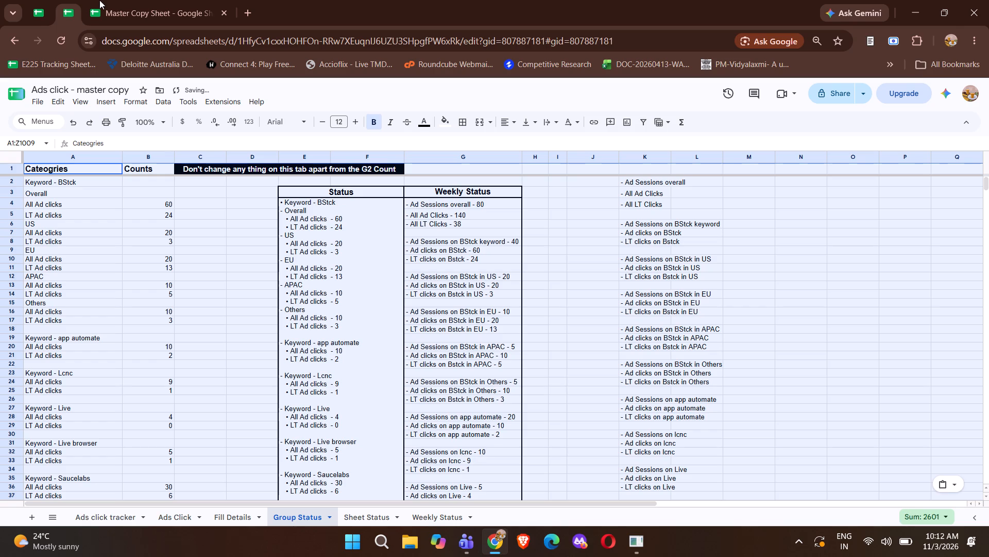
{"action": "left_click", "coordinate": [224, 10]}
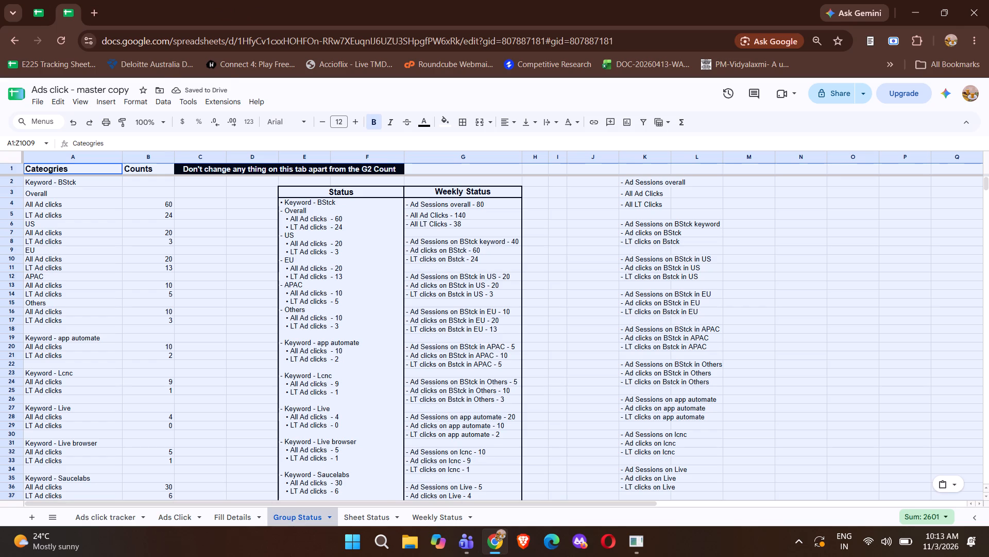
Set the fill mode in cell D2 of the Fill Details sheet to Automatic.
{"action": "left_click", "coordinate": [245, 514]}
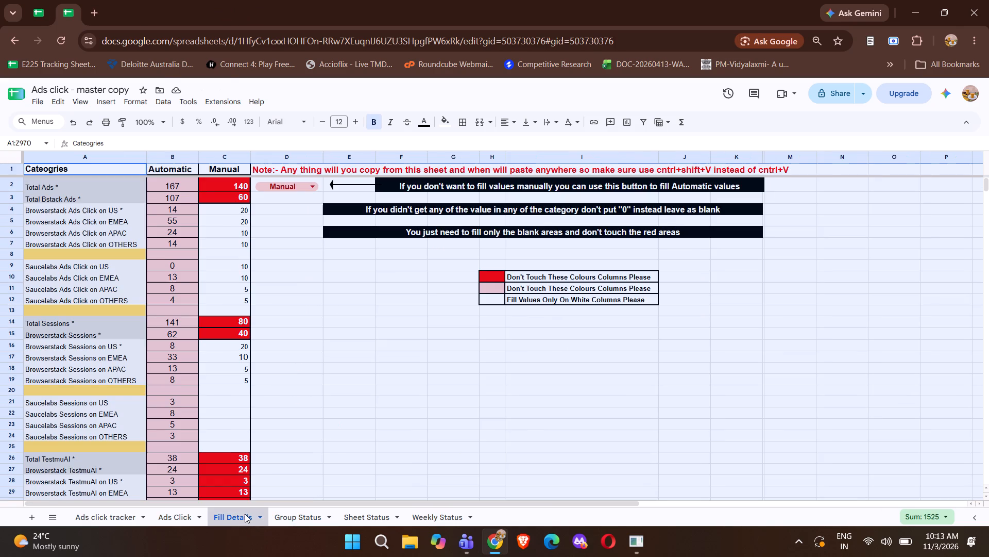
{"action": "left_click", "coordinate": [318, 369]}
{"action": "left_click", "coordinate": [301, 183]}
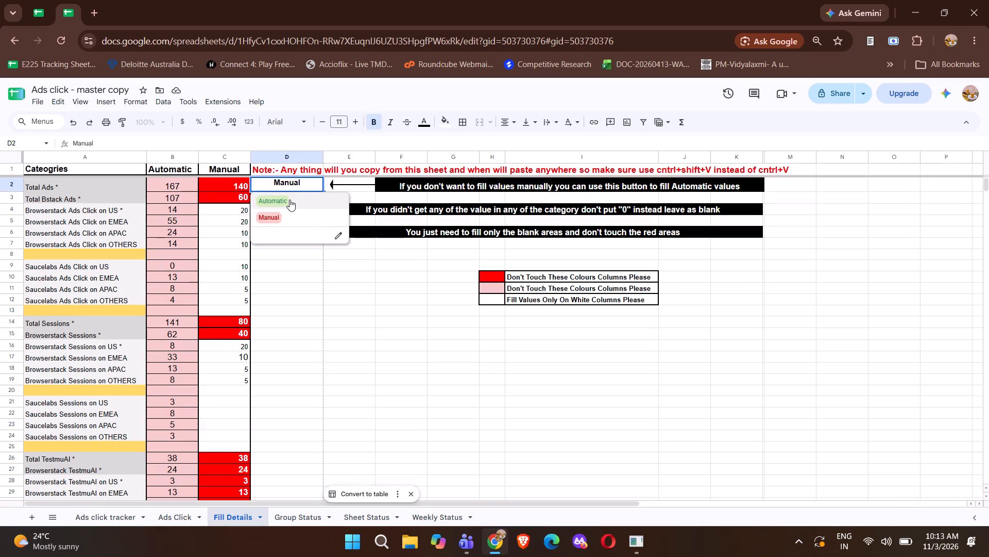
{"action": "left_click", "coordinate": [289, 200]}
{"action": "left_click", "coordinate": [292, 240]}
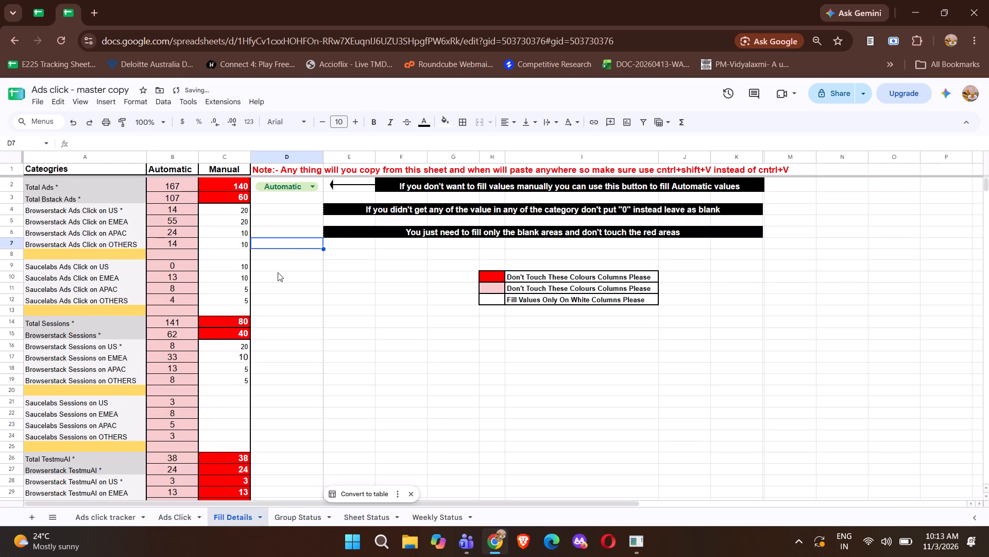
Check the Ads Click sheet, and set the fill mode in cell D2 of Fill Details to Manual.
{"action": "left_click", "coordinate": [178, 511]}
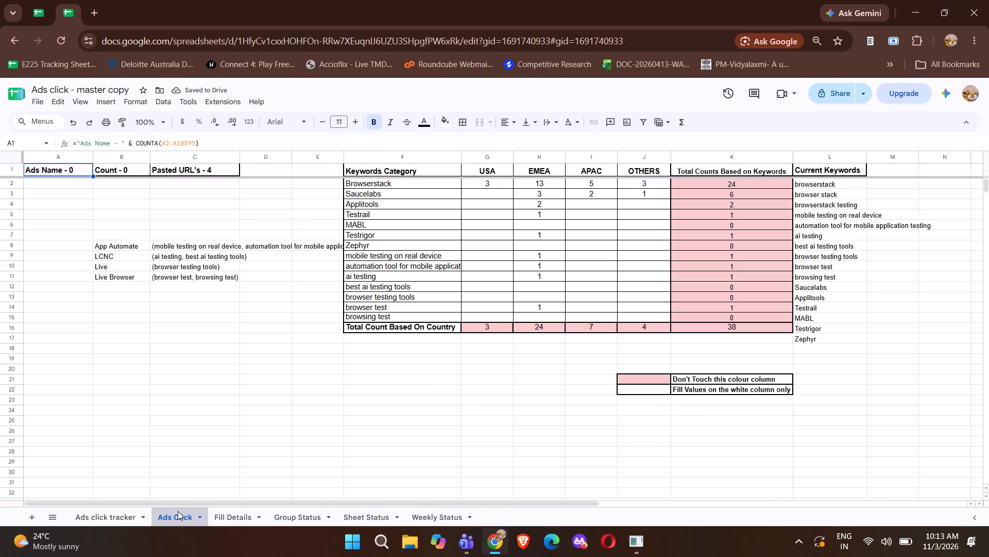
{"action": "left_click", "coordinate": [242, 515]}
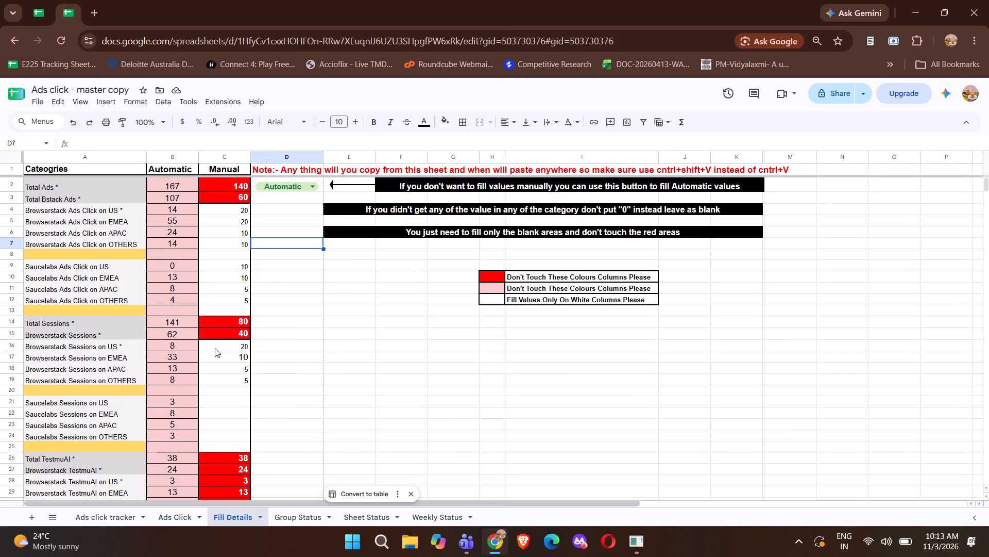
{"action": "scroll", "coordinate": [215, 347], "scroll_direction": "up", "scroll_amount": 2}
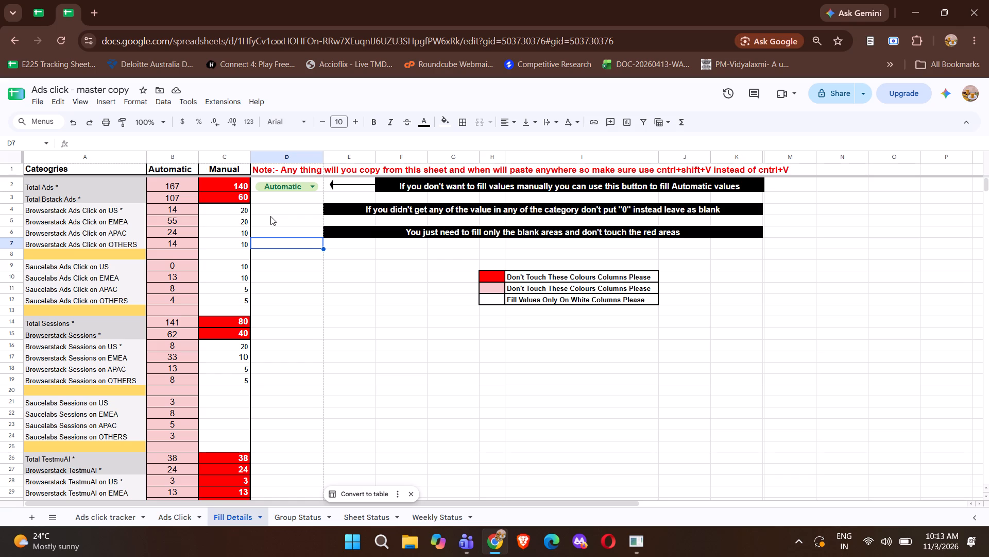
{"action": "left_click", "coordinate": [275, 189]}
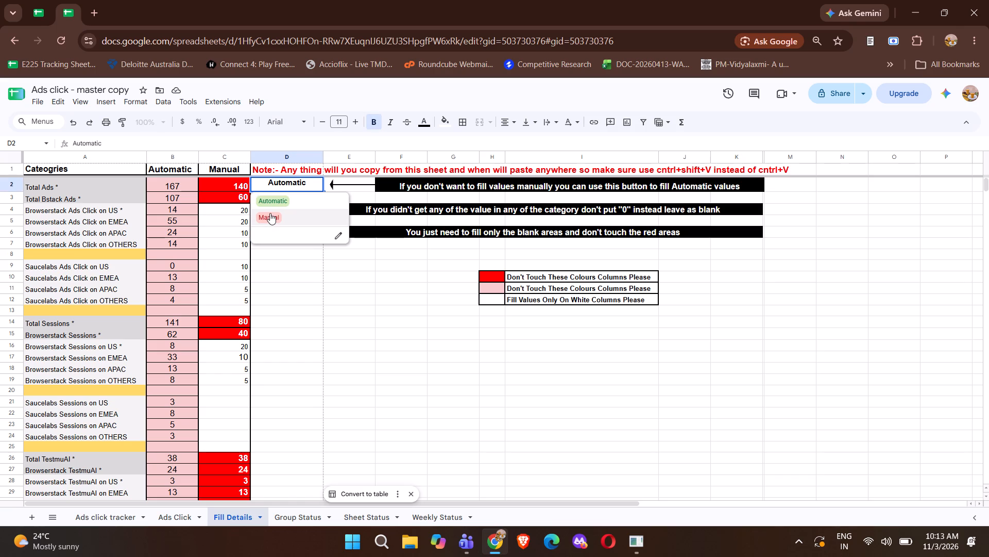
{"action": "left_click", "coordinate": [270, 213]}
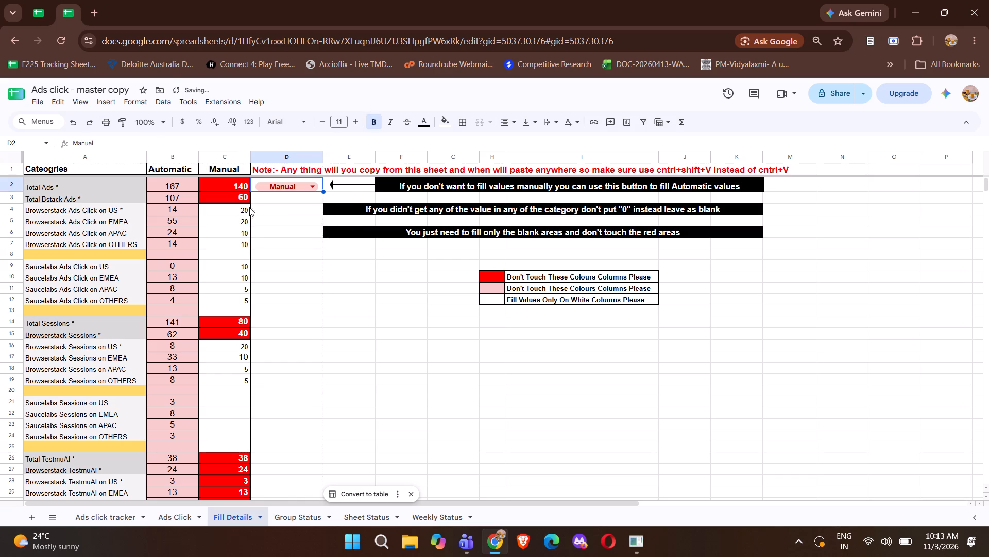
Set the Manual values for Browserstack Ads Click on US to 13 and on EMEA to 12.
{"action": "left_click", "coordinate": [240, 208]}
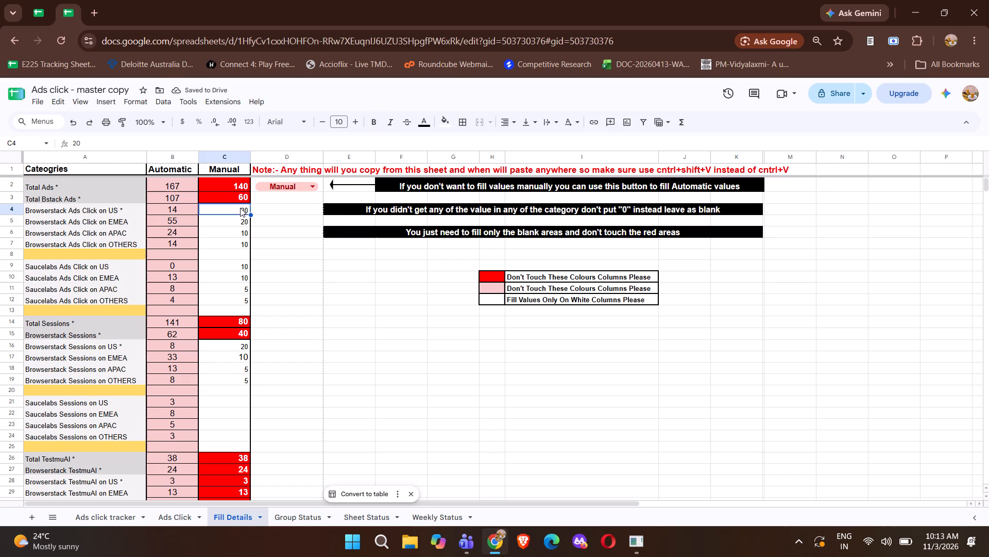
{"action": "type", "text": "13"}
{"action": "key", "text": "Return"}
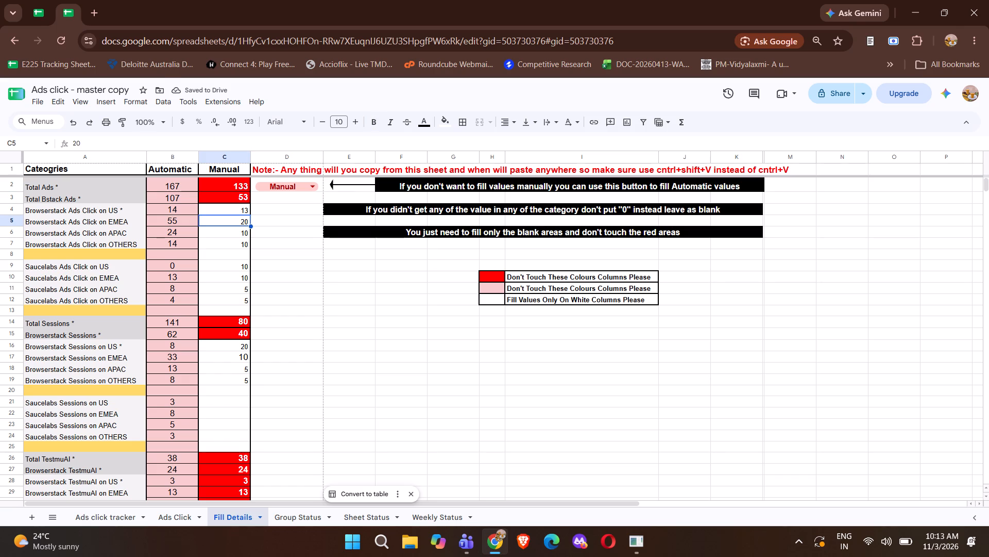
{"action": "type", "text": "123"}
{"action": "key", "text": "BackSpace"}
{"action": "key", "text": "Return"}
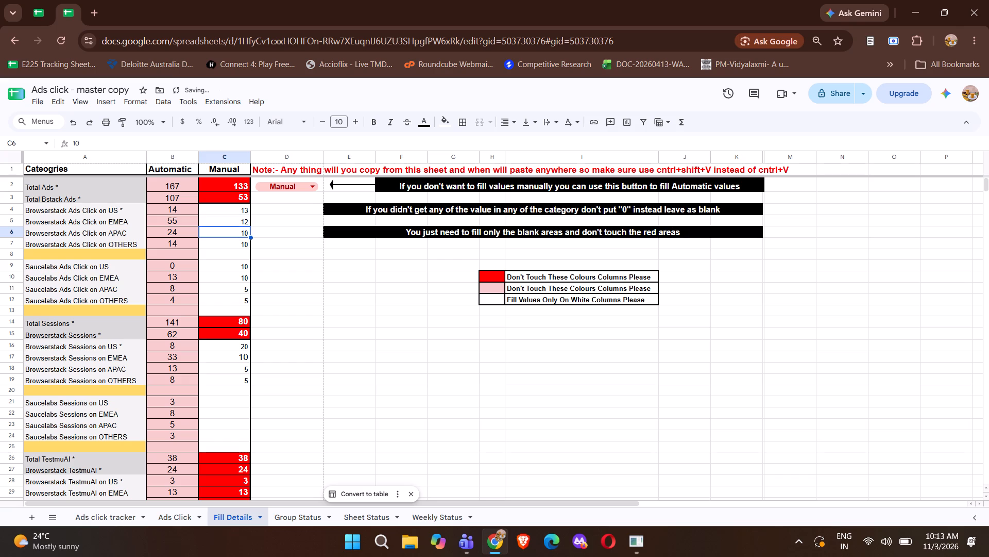
Look through the Automatic and Manual values of the remaining categories in Fill Details.
{"action": "scroll", "coordinate": [249, 306], "scroll_direction": "down", "scroll_amount": 2}
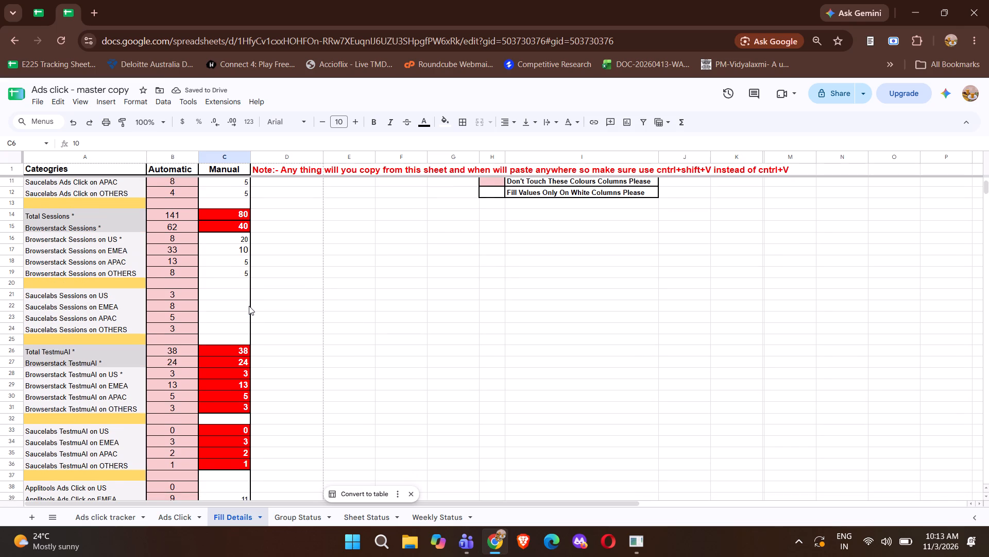
{"action": "scroll", "coordinate": [249, 306], "scroll_direction": "down", "scroll_amount": 3}
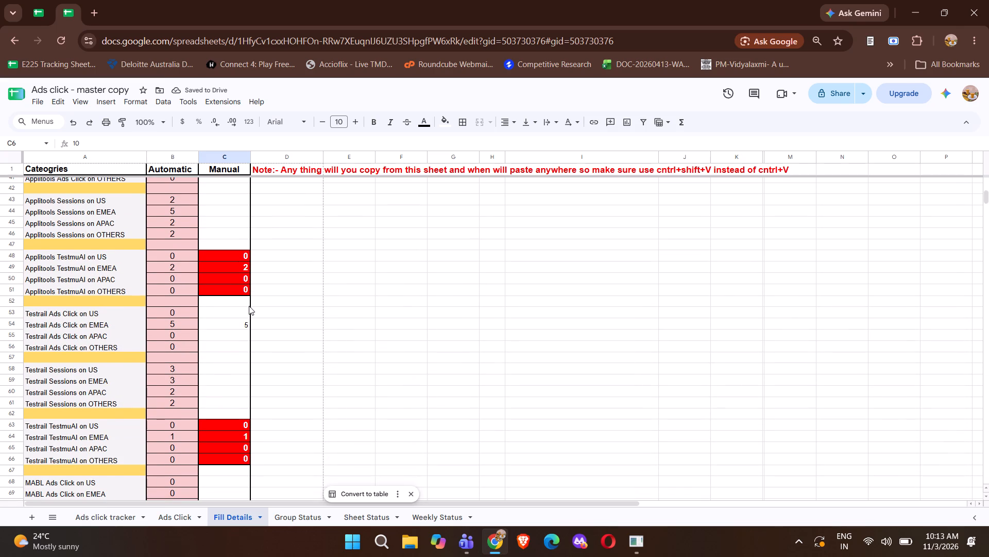
{"action": "scroll", "coordinate": [249, 306], "scroll_direction": "down", "scroll_amount": 4}
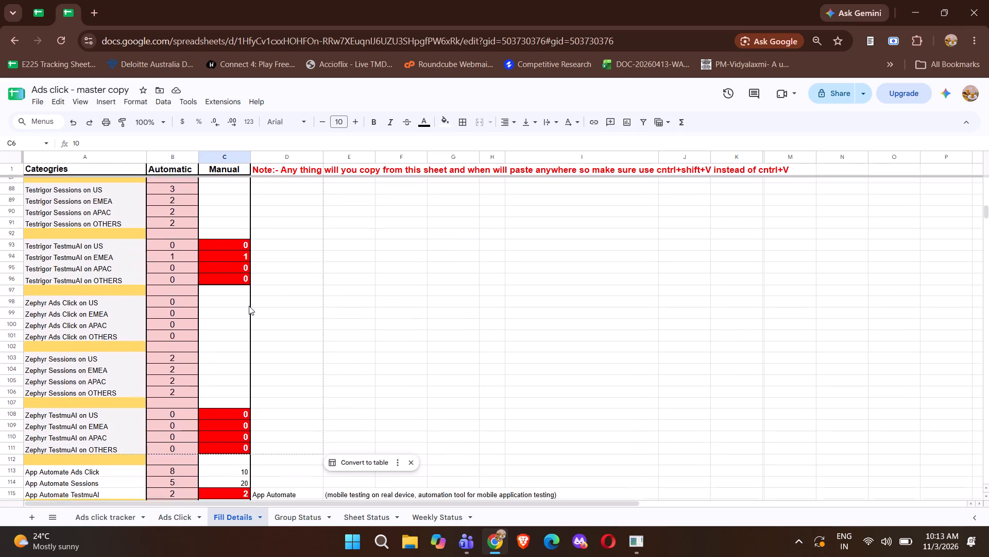
{"action": "scroll", "coordinate": [249, 306], "scroll_direction": "down", "scroll_amount": 4}
{"action": "scroll", "coordinate": [249, 306], "scroll_direction": "up", "scroll_amount": 6}
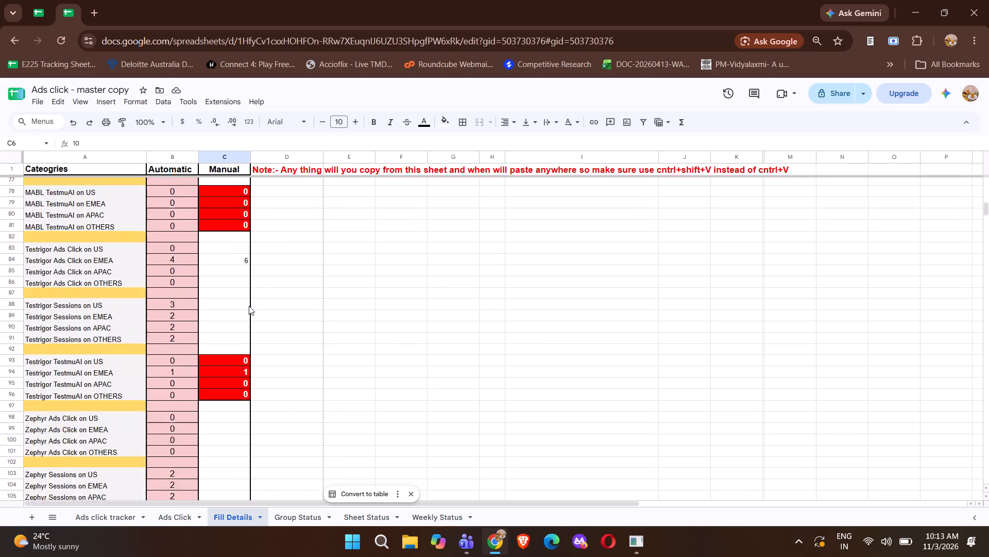
{"action": "scroll", "coordinate": [249, 306], "scroll_direction": "up", "scroll_amount": 3}
Set the fill mode in cell D2 of the Fill Details sheet to Automatic.
{"action": "left_click", "coordinate": [294, 187]}
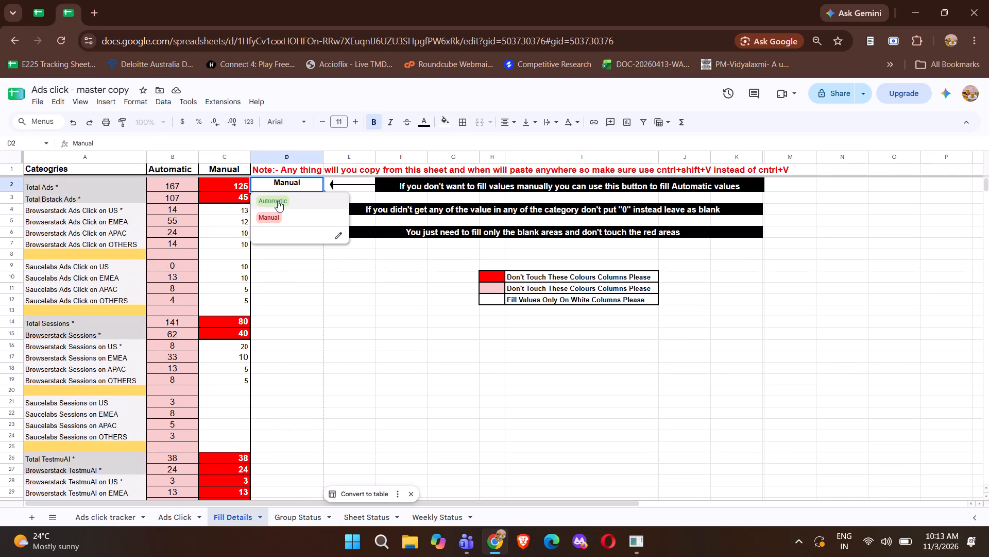
{"action": "left_click", "coordinate": [277, 201]}
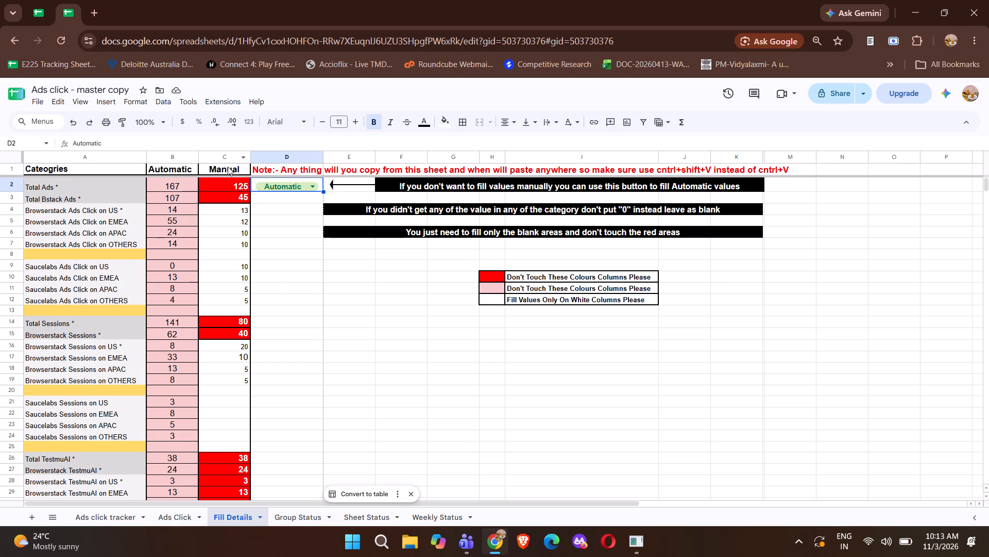
Clear the USA, EMEA, APAC and OTHERS counts for all keywords, G2:J15, on the Ads Click sheet.
{"action": "left_click", "coordinate": [175, 519]}
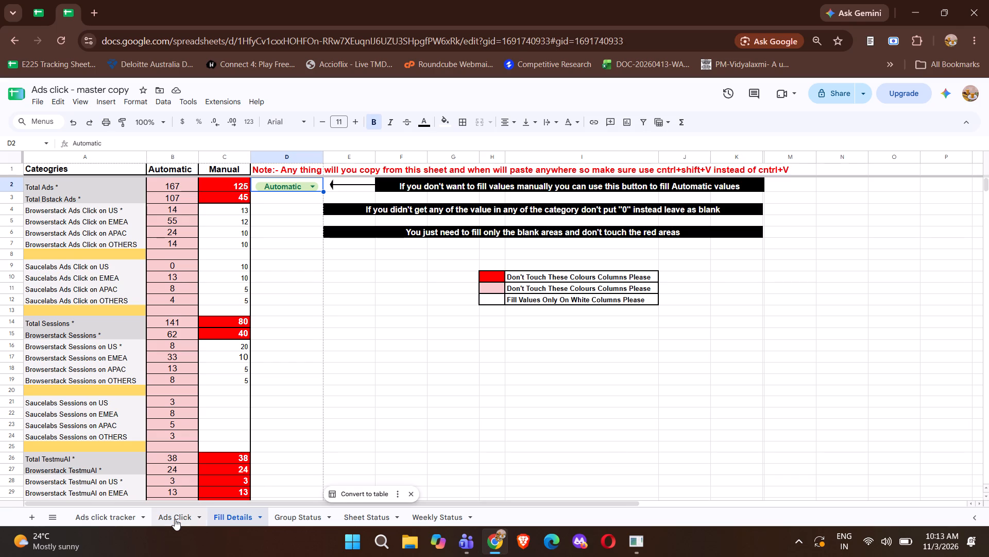
{"action": "scroll", "coordinate": [347, 336], "scroll_direction": "up", "scroll_amount": 3}
{"action": "left_click", "coordinate": [491, 183]}
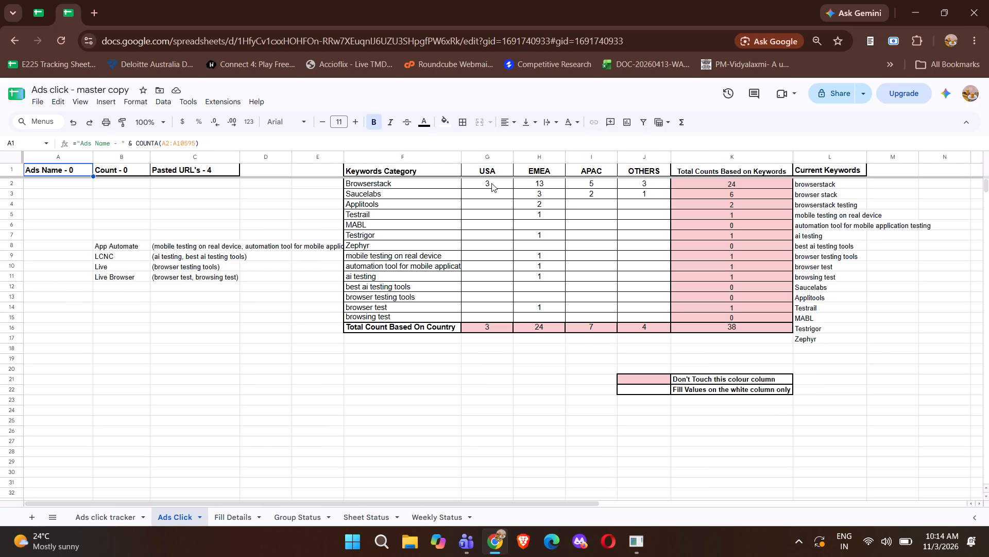
{"action": "left_click", "coordinate": [651, 318], "text": "shift"}
{"action": "key", "text": "BackSpace"}
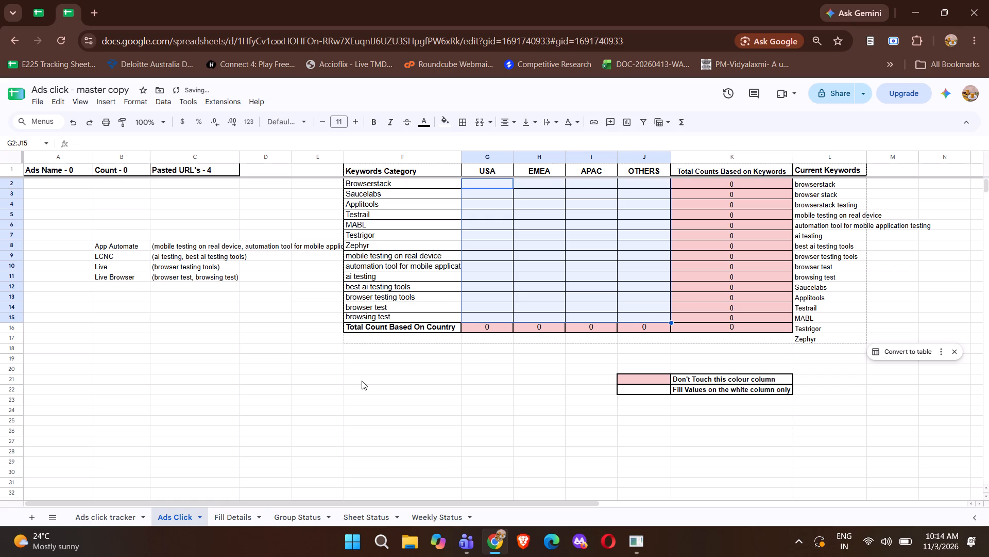
Clear the contents of the entire Manual column C, including its header, on the Fill Details sheet.
{"action": "left_click", "coordinate": [230, 513]}
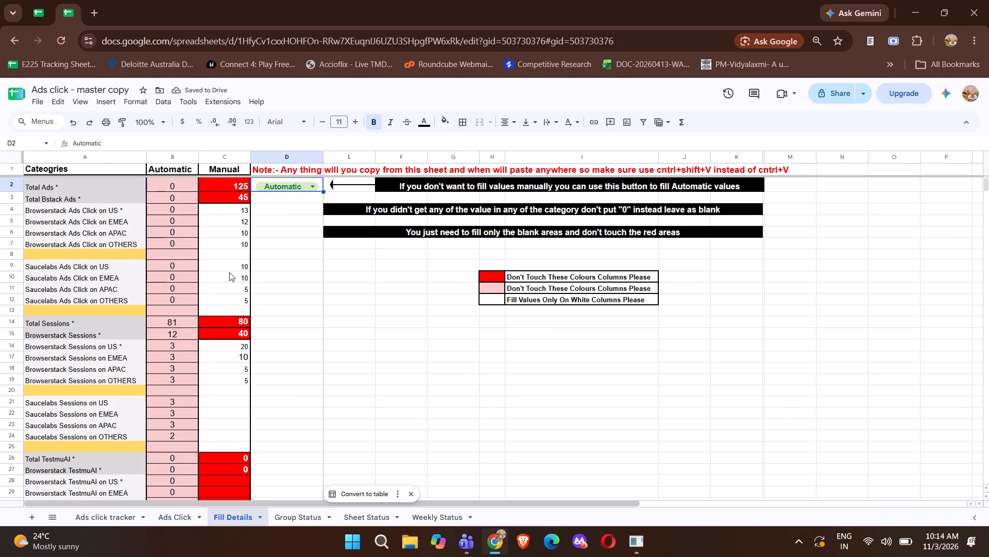
{"action": "left_click", "coordinate": [218, 153]}
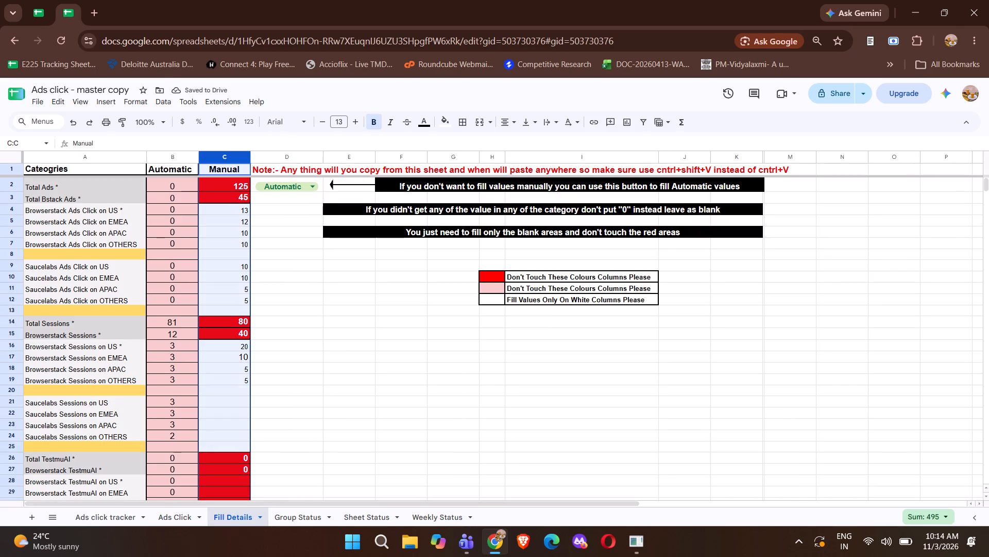
{"action": "key", "text": "BackSpace"}
{"action": "left_click", "coordinate": [394, 343]}
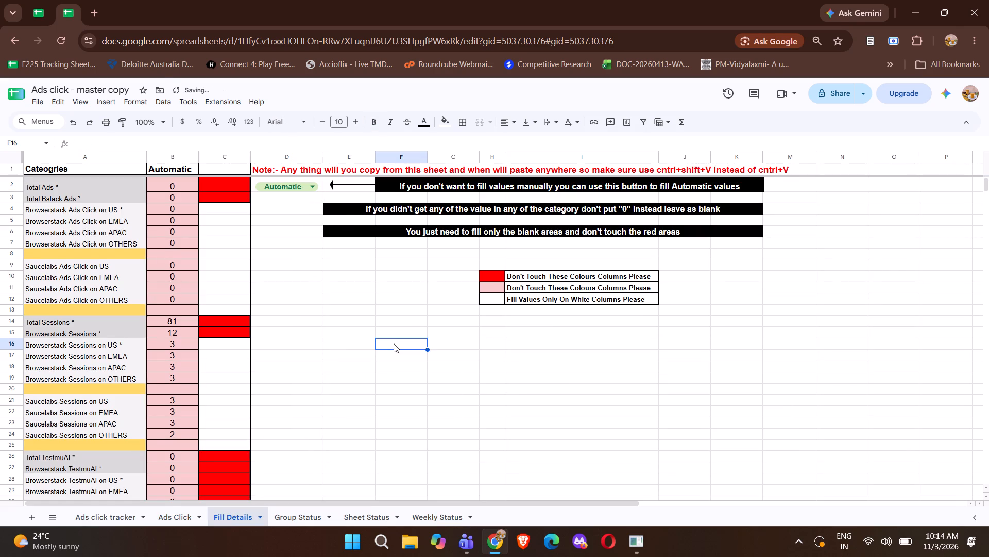
Set the fill mode in cell D2 of the Fill Details sheet to Manual.
{"action": "left_click", "coordinate": [254, 281]}
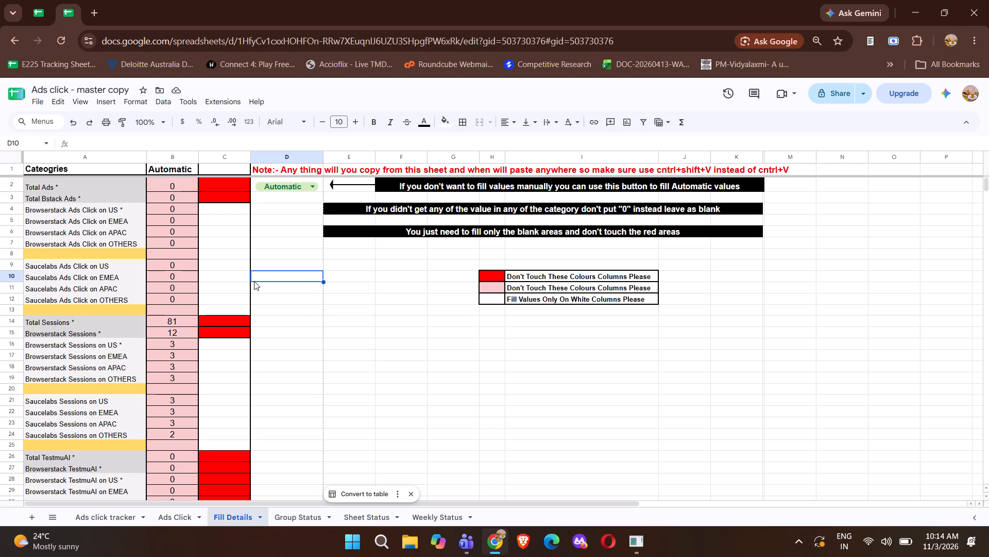
{"action": "left_click", "coordinate": [283, 188]}
{"action": "left_click", "coordinate": [276, 216]}
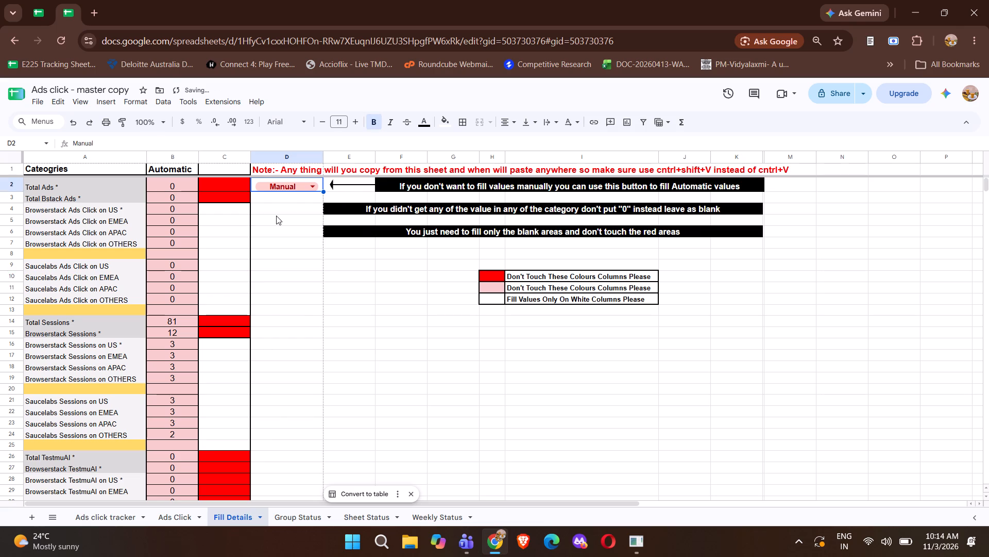
{"action": "left_click", "coordinate": [272, 215]}
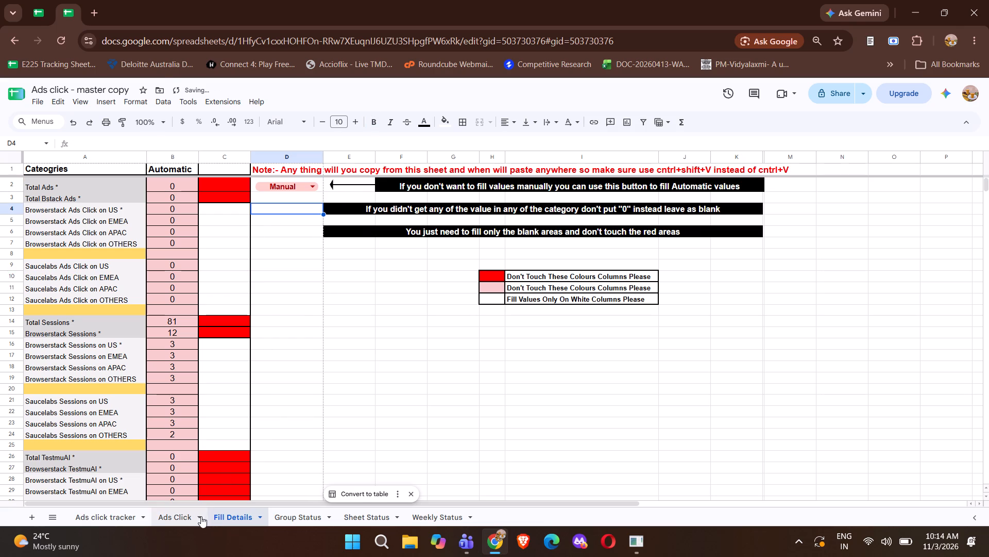
Enter 1 as the EMEA count for the Browserstack keyword, cell H2, on the Ads Click sheet.
{"action": "left_click", "coordinate": [178, 512]}
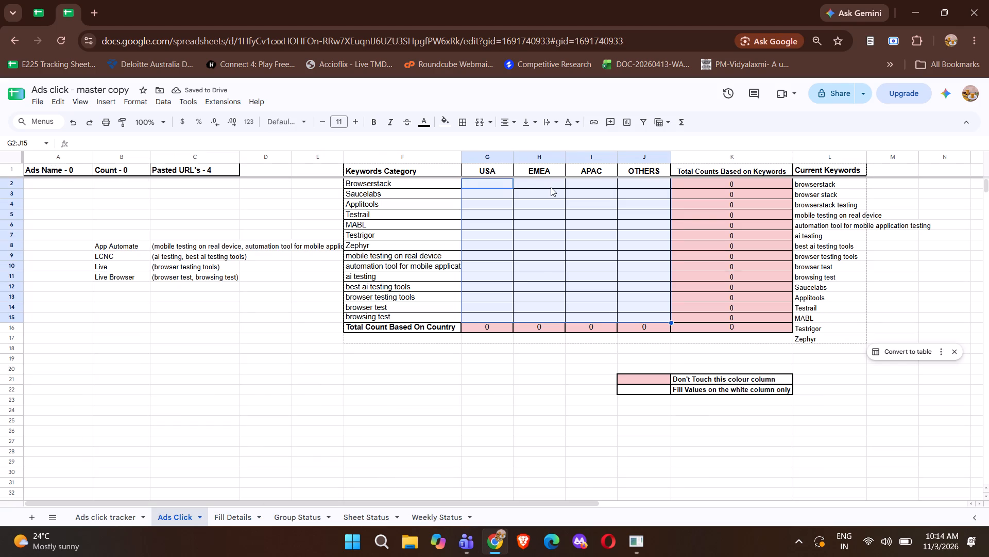
{"action": "left_click", "coordinate": [540, 183]}
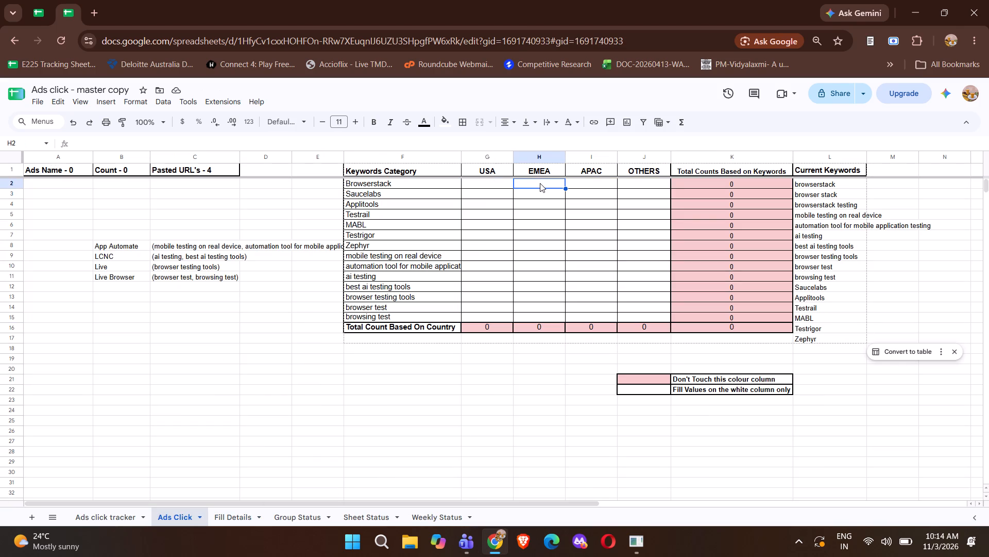
{"action": "type", "text": "1"}
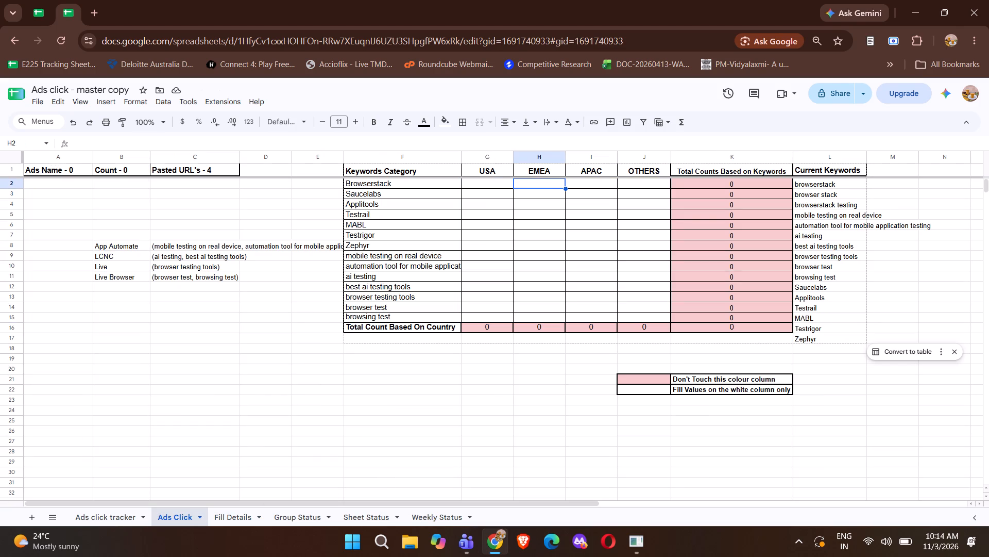
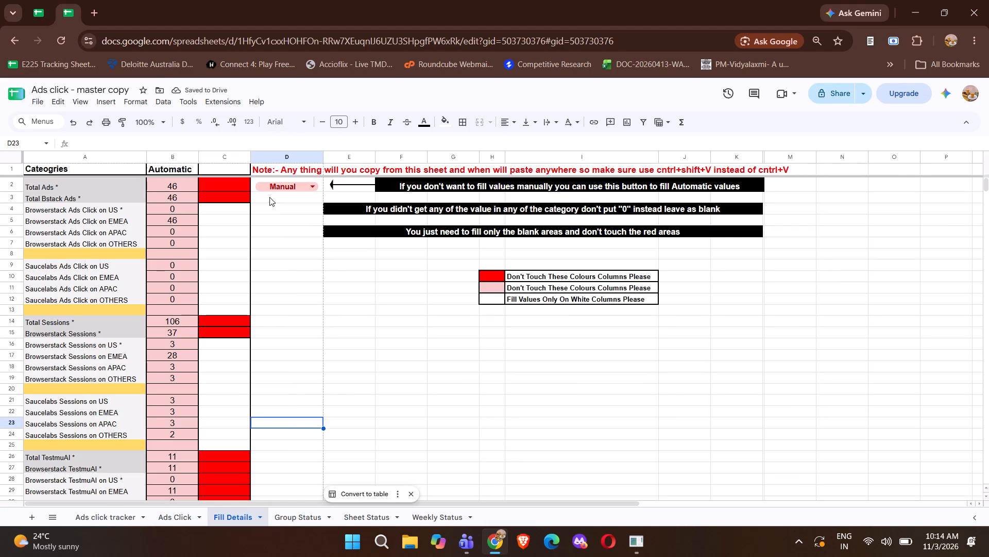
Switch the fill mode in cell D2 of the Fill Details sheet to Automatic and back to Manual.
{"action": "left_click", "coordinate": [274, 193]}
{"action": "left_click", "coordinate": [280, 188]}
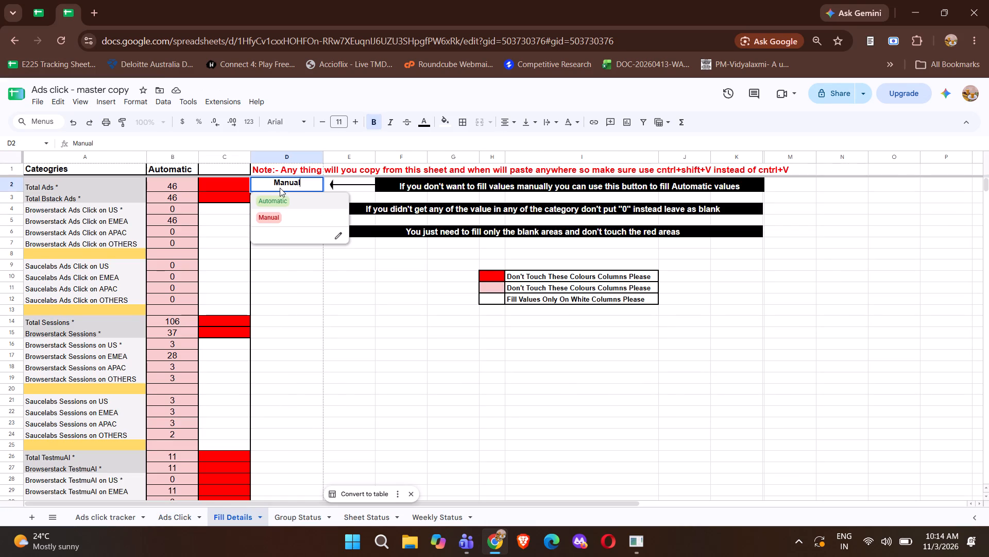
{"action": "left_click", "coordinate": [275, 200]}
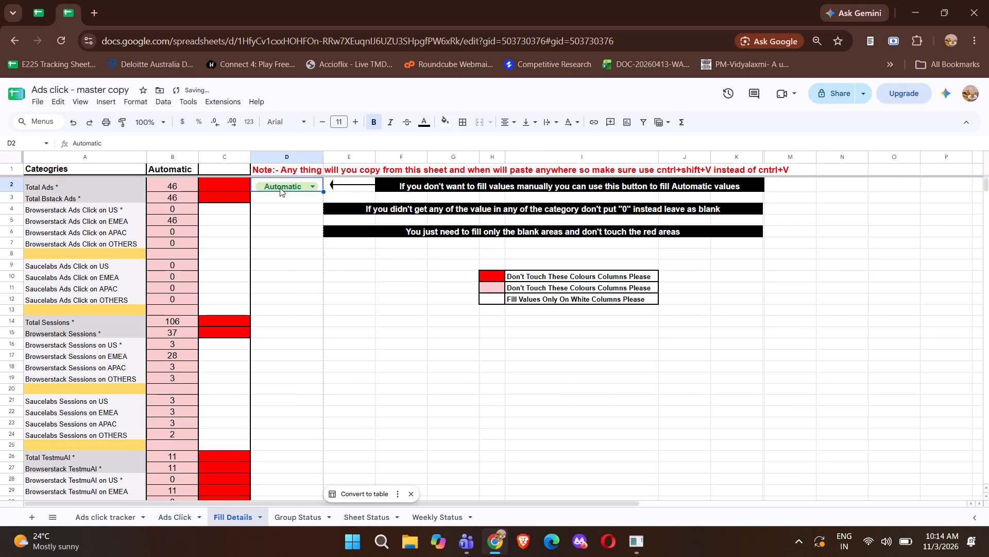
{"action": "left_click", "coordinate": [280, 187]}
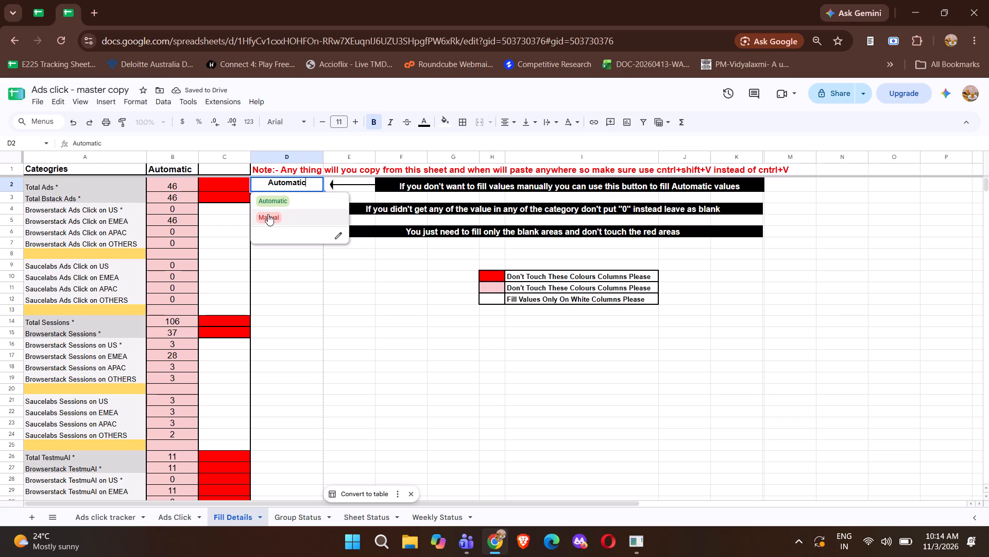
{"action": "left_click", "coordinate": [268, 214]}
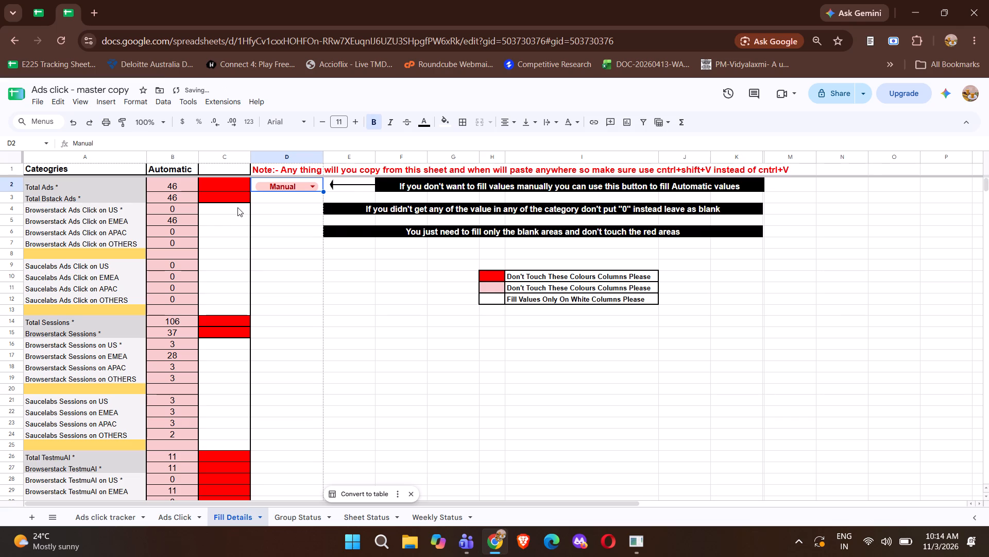
Enter 54 as the manual value for Browserstack Ads Click on EMEA, cell C5, on the Fill Details sheet.
{"action": "left_click", "coordinate": [233, 207]}
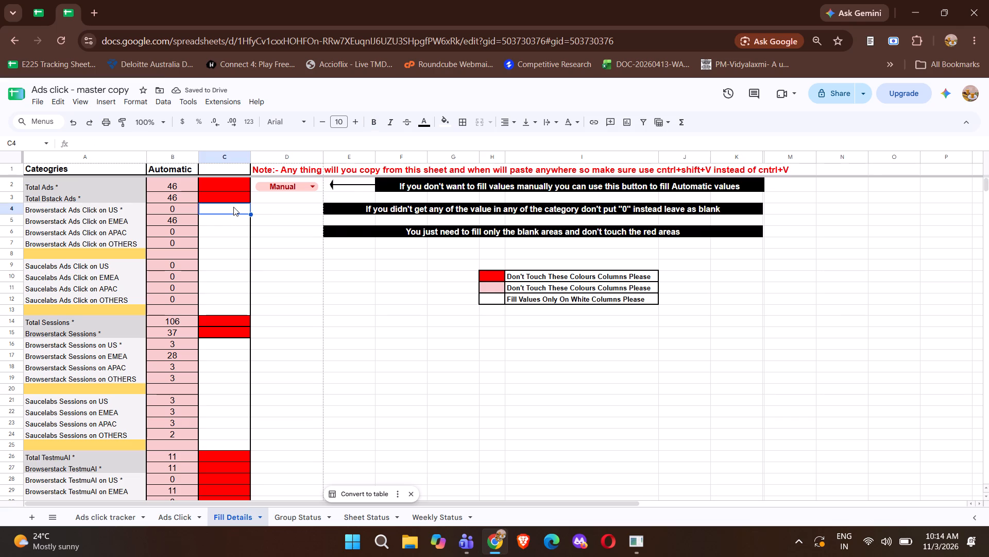
{"action": "key", "text": "Down"}
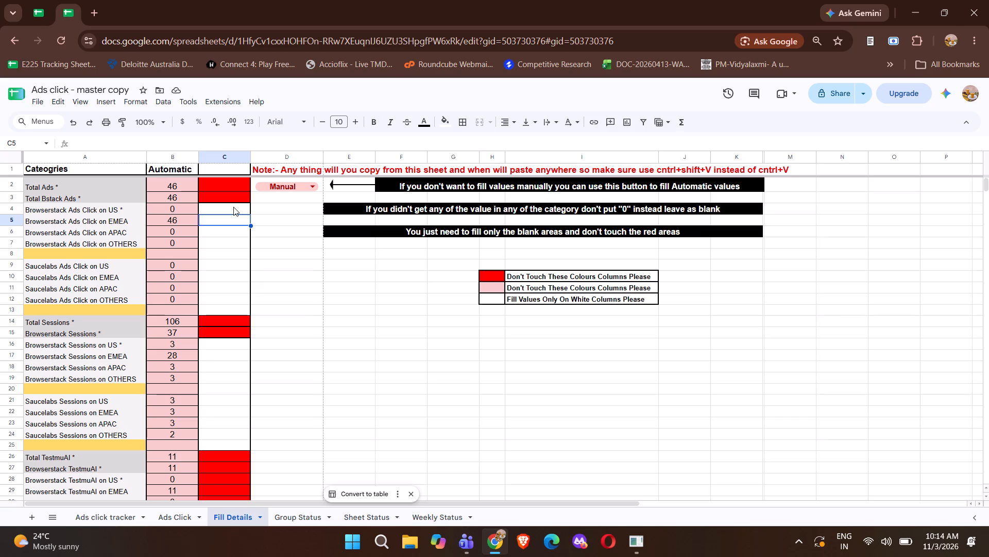
{"action": "type", "text": "54"}
{"action": "key", "text": "Return"}
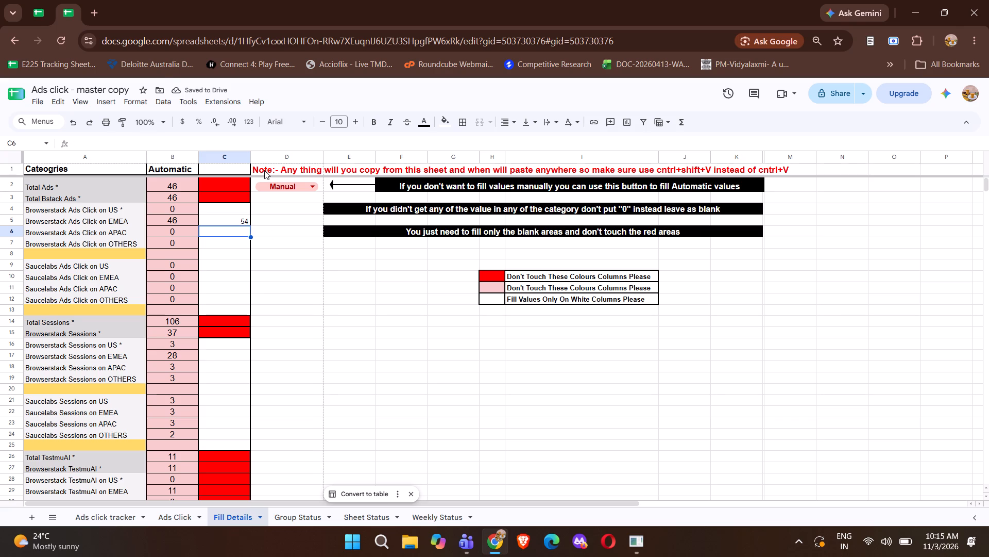
{"action": "left_click", "coordinate": [291, 281]}
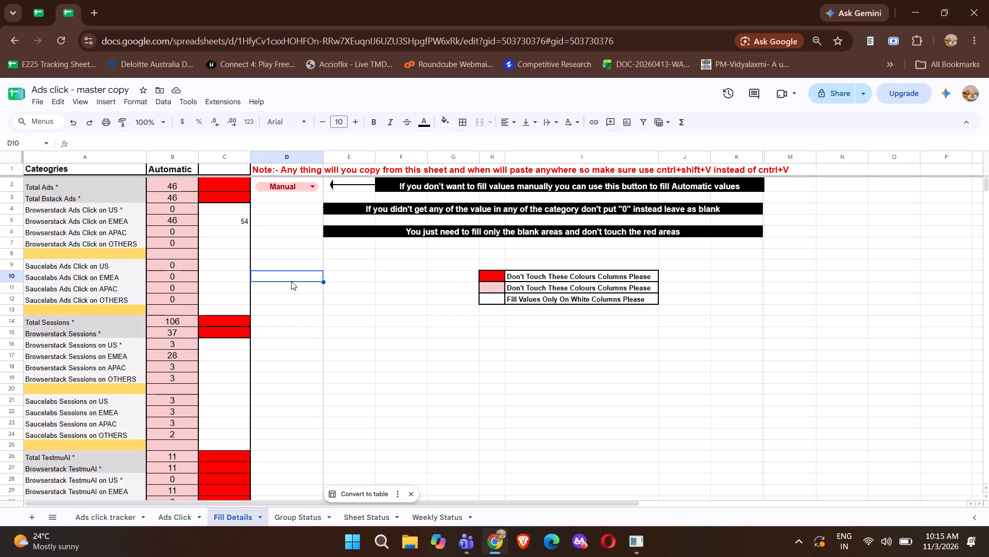
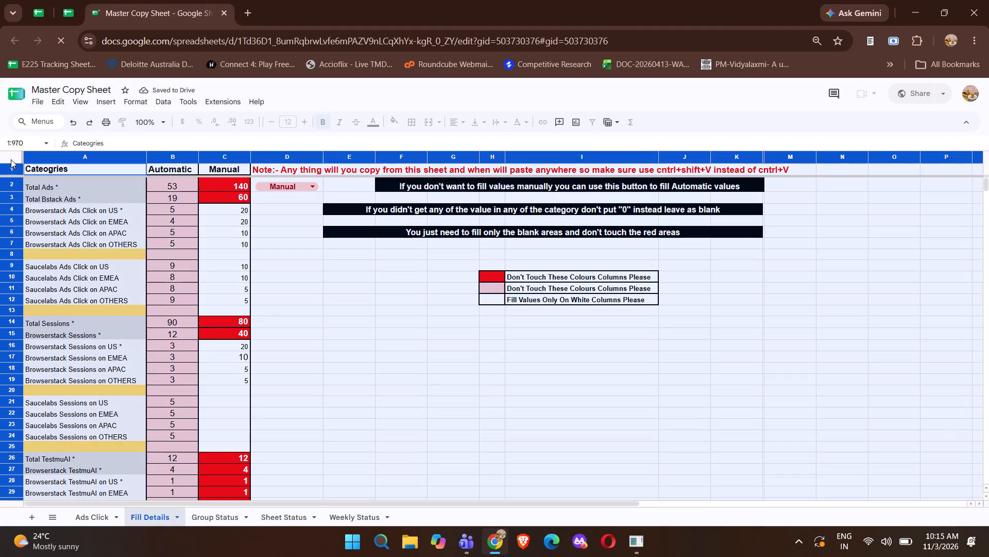
Copy the entire Fill Details sheet from Master Copy Sheet and paste it over Fill Details in Ads click - master copy.
{"action": "key", "text": "ctrl+c"}
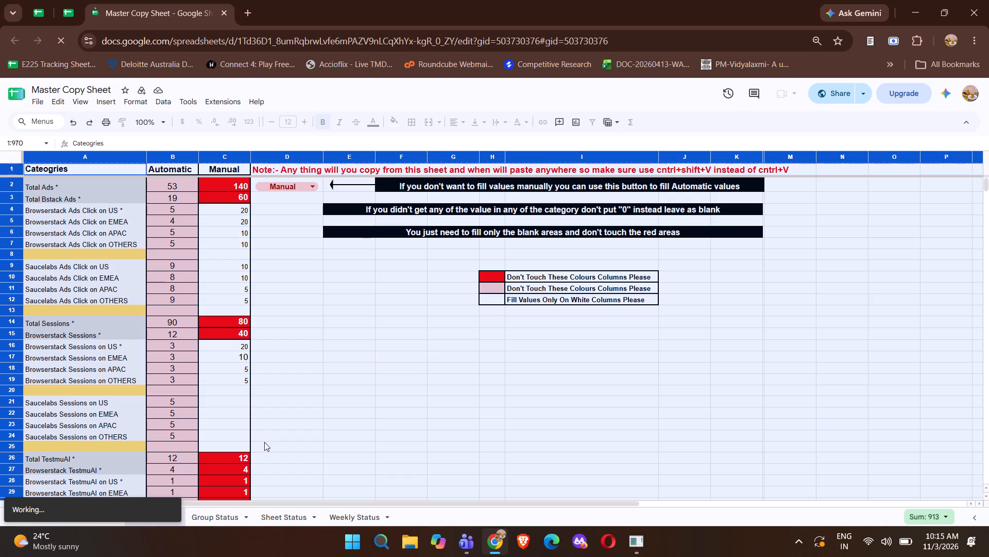
{"action": "left_click", "coordinate": [213, 522]}
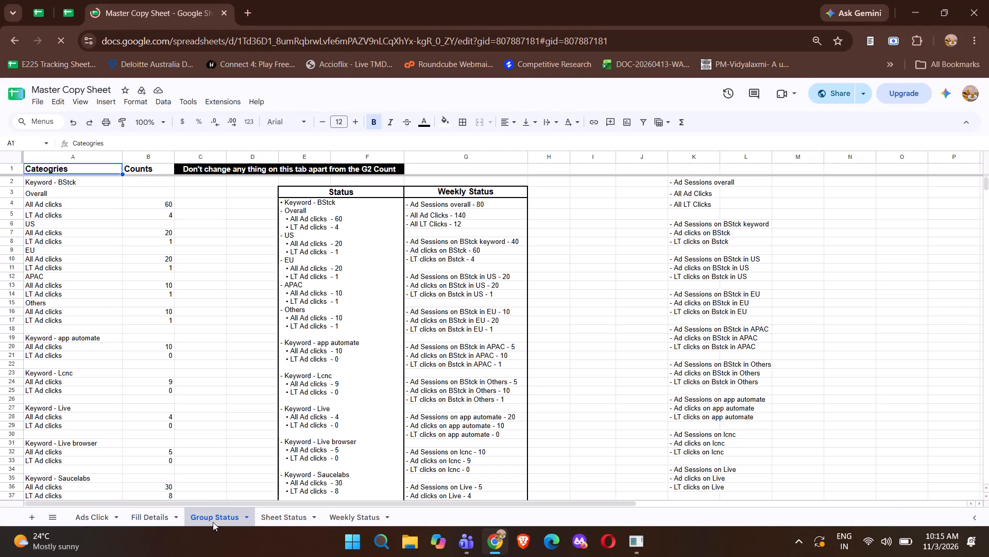
{"action": "left_click", "coordinate": [152, 519]}
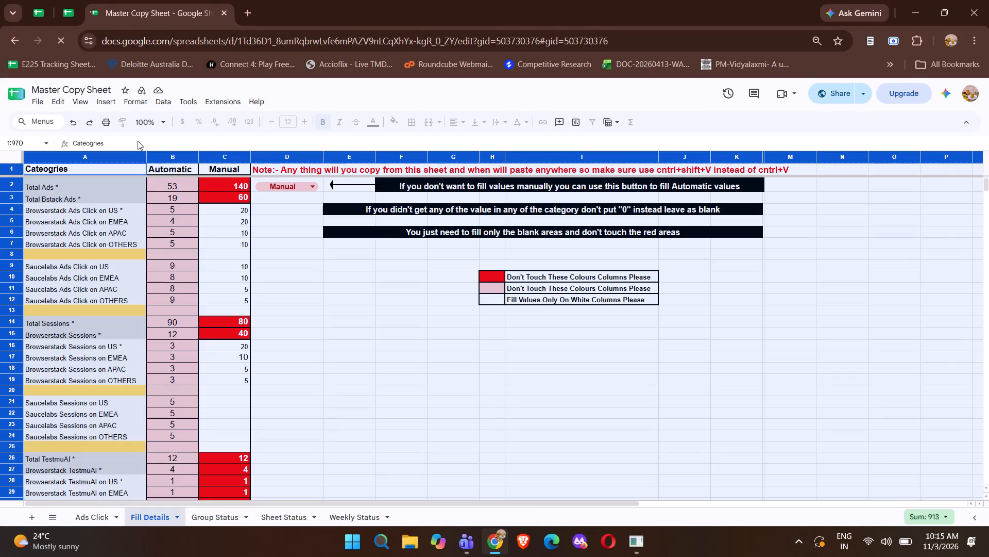
{"action": "left_click", "coordinate": [71, 0]}
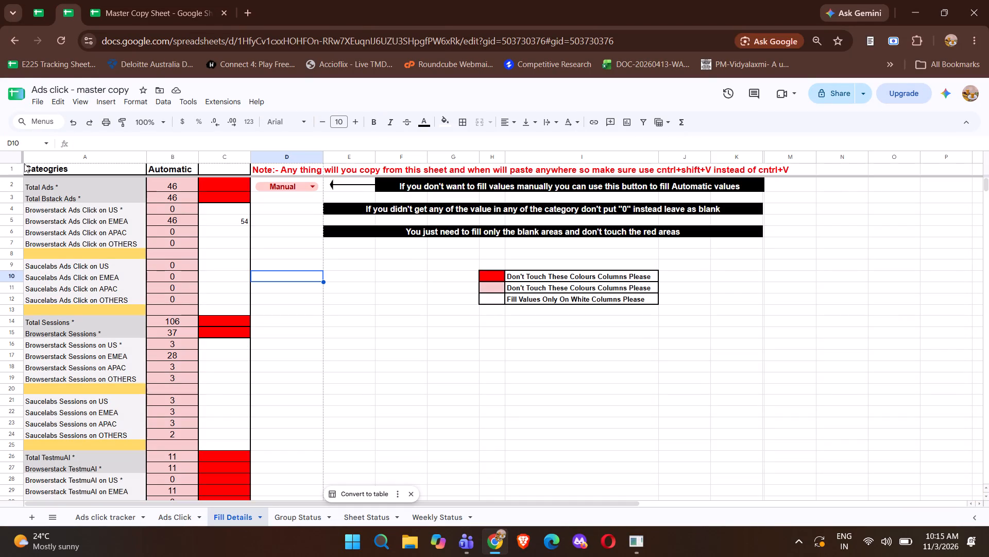
{"action": "left_click", "coordinate": [7, 161]}
{"action": "key", "text": "ctrl+v"}
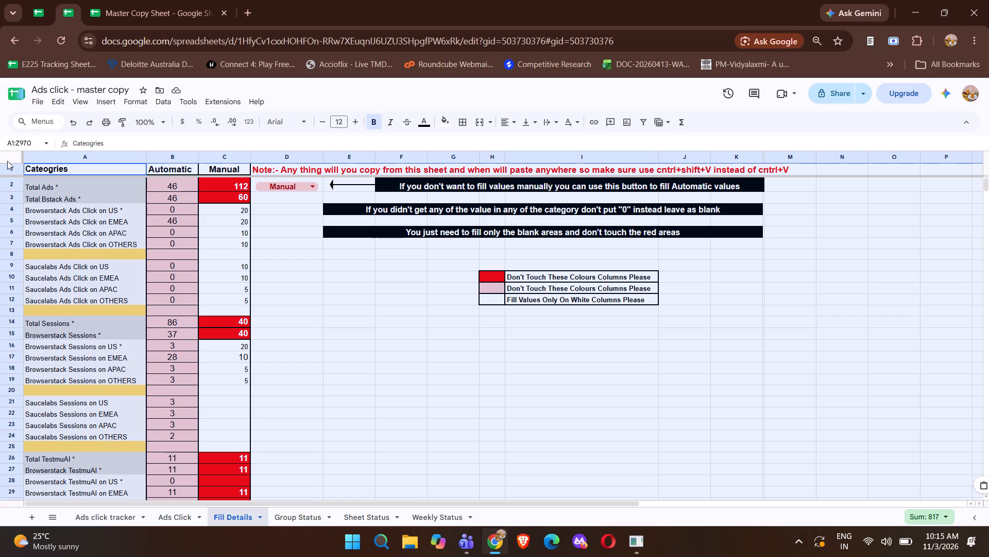
Clear the manual Ads Click values in C4:C13 and the manual Sessions values in C16:C22 on the Fill Details sheet.
{"action": "left_click", "coordinate": [204, 199]}
{"action": "left_click", "coordinate": [218, 209]}
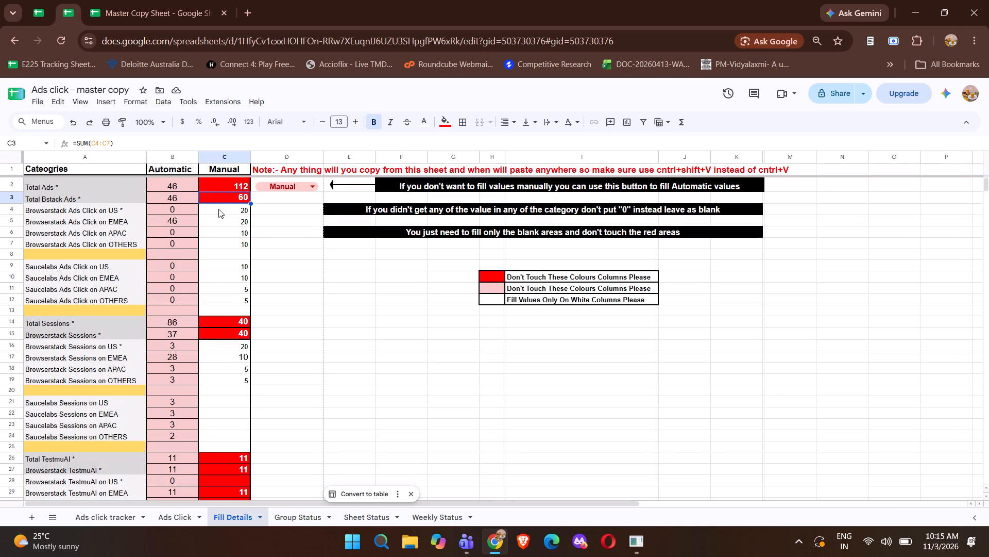
{"action": "left_click", "coordinate": [243, 307], "text": "shift"}
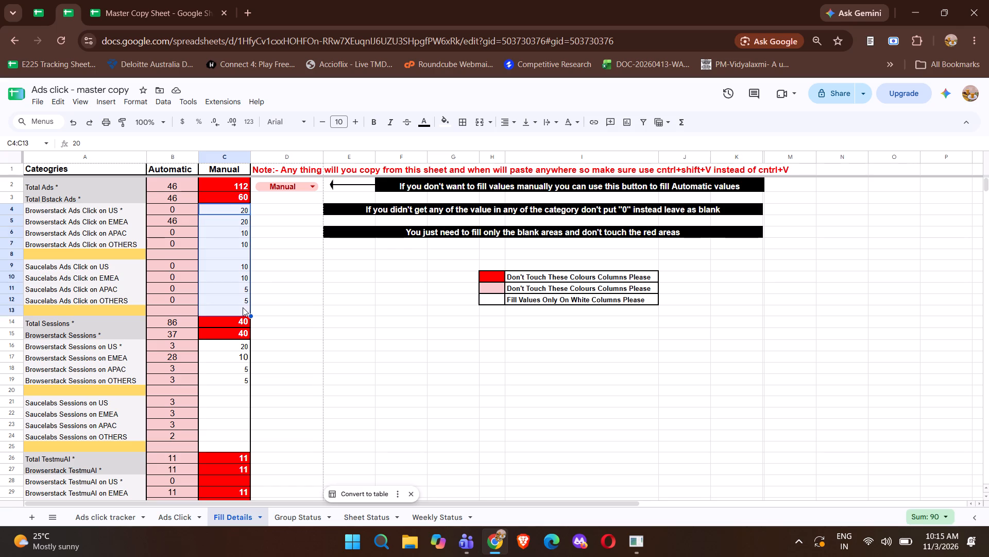
{"action": "key", "text": "BackSpace"}
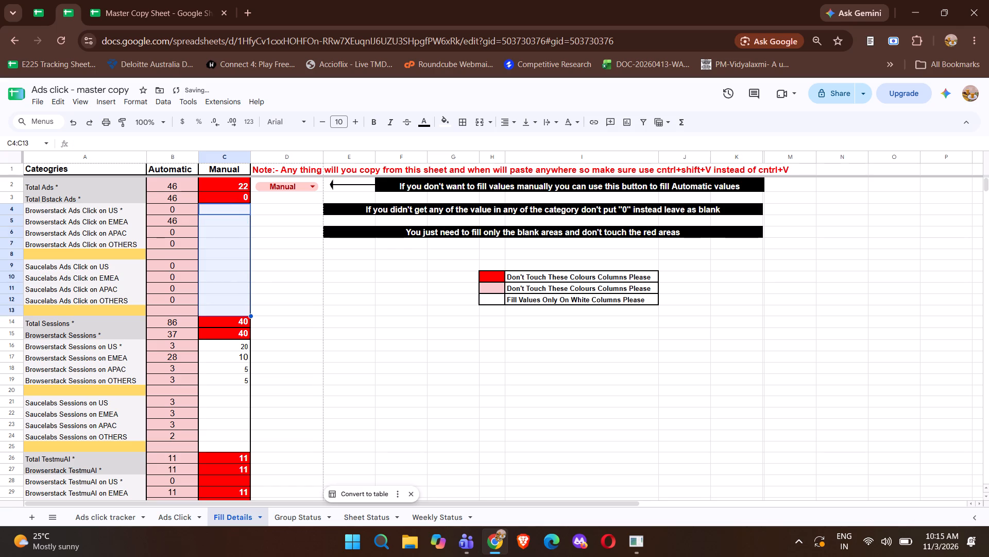
{"action": "scroll", "coordinate": [243, 307], "scroll_direction": "down", "scroll_amount": 2}
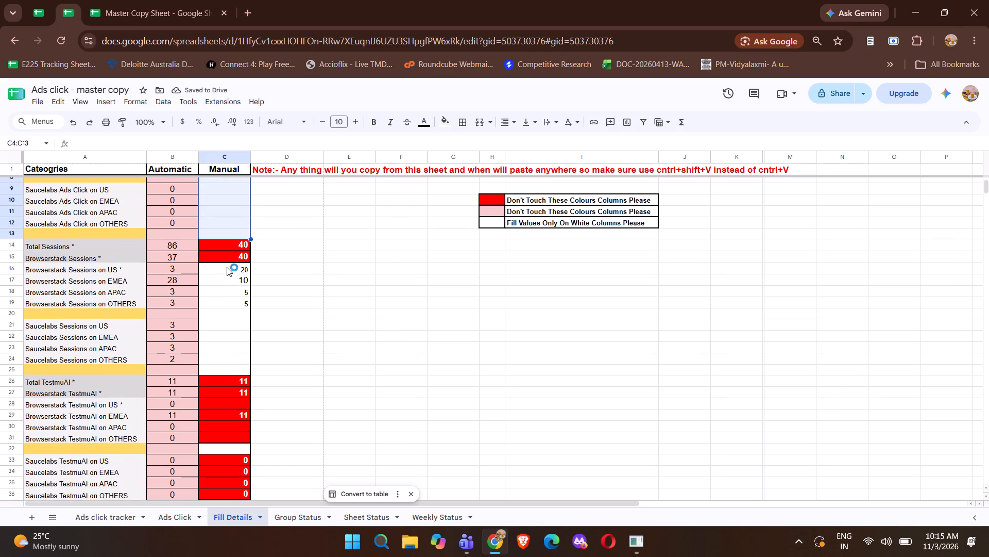
{"action": "left_click", "coordinate": [227, 267]}
{"action": "left_click", "coordinate": [226, 342], "text": "shift"}
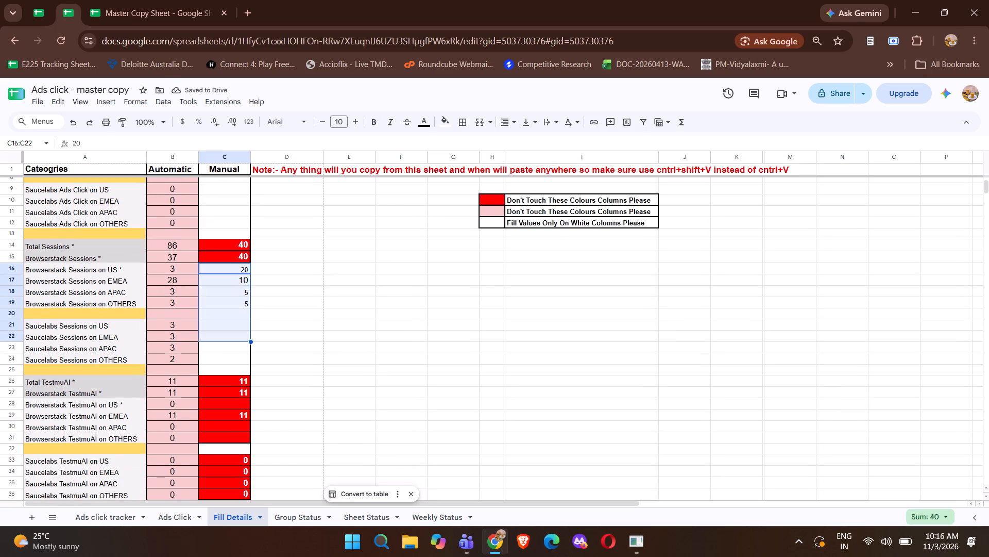
{"action": "key", "text": "BackSpace"}
Clear the remaining manual EMEA ad-click values for Applitools (C39), Testrail (C54) and Testrigor (C84) on the Fill Details sheet.
{"action": "scroll", "coordinate": [226, 342], "scroll_direction": "down", "scroll_amount": 4}
{"action": "scroll", "coordinate": [226, 342], "scroll_direction": "up", "scroll_amount": 1}
{"action": "left_click", "coordinate": [224, 235]}
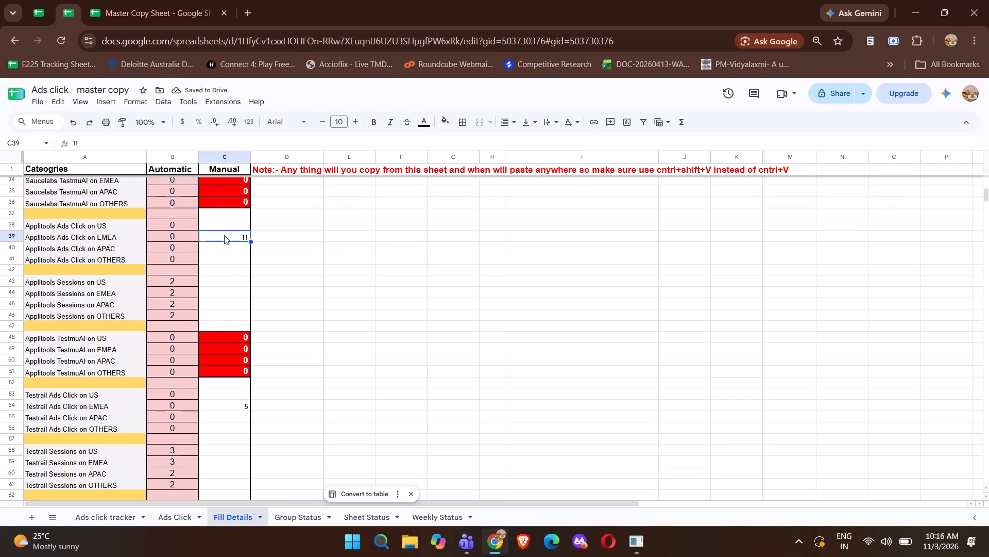
{"action": "key", "text": "BackSpace"}
{"action": "scroll", "coordinate": [224, 235], "scroll_direction": "down", "scroll_amount": 2}
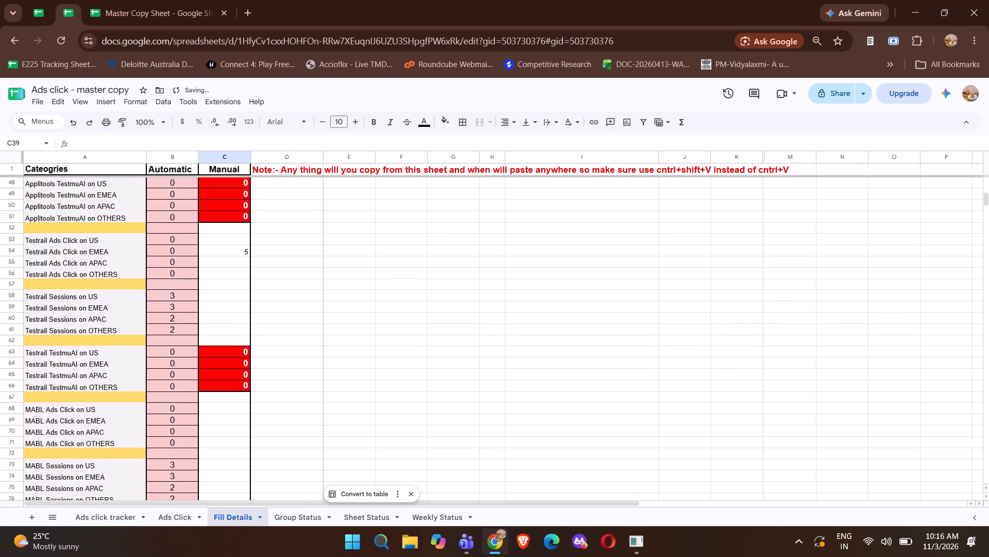
{"action": "left_click", "coordinate": [221, 251]}
{"action": "key", "text": "BackSpace"}
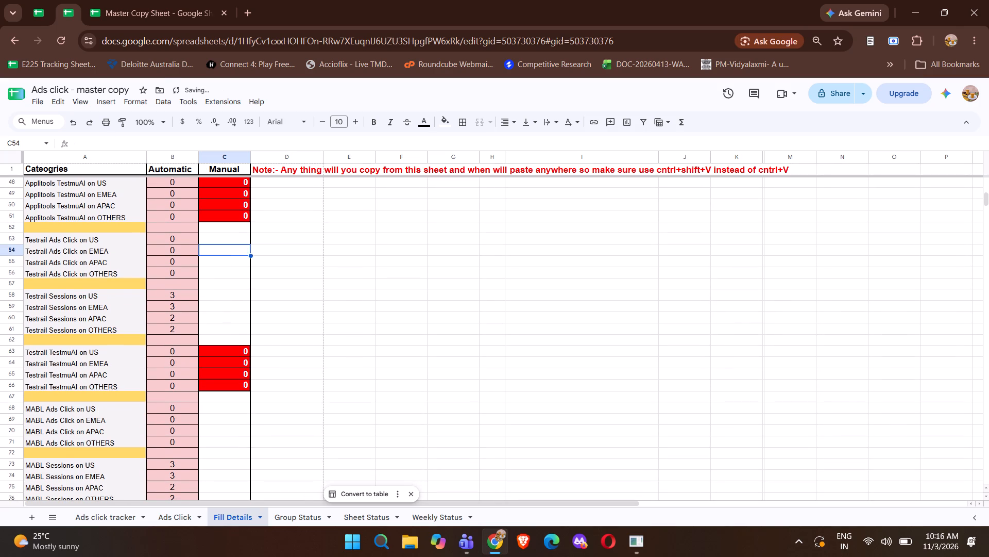
{"action": "scroll", "coordinate": [221, 251], "scroll_direction": "down", "scroll_amount": 4}
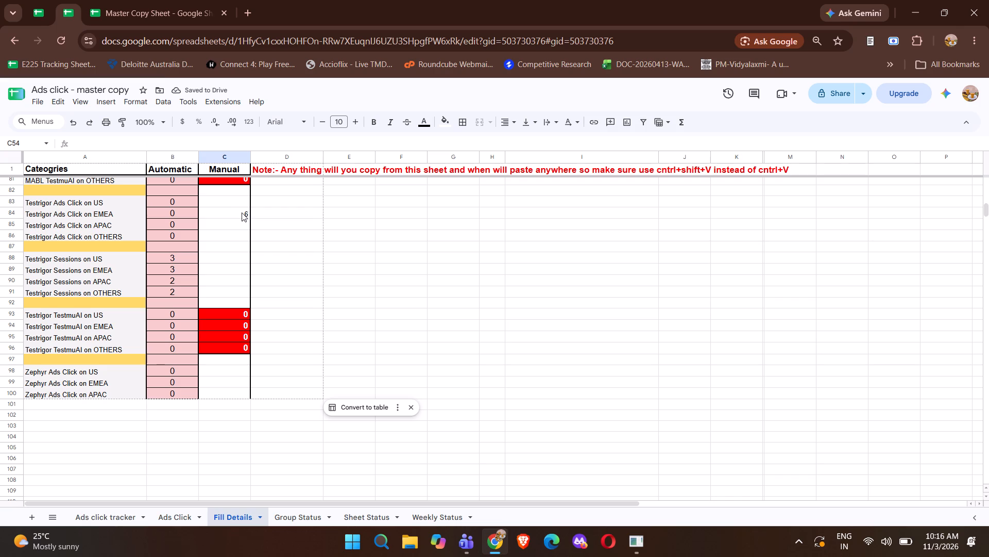
{"action": "left_click", "coordinate": [241, 208]}
{"action": "key", "text": "Down"}
{"action": "key", "text": "BackSpace"}
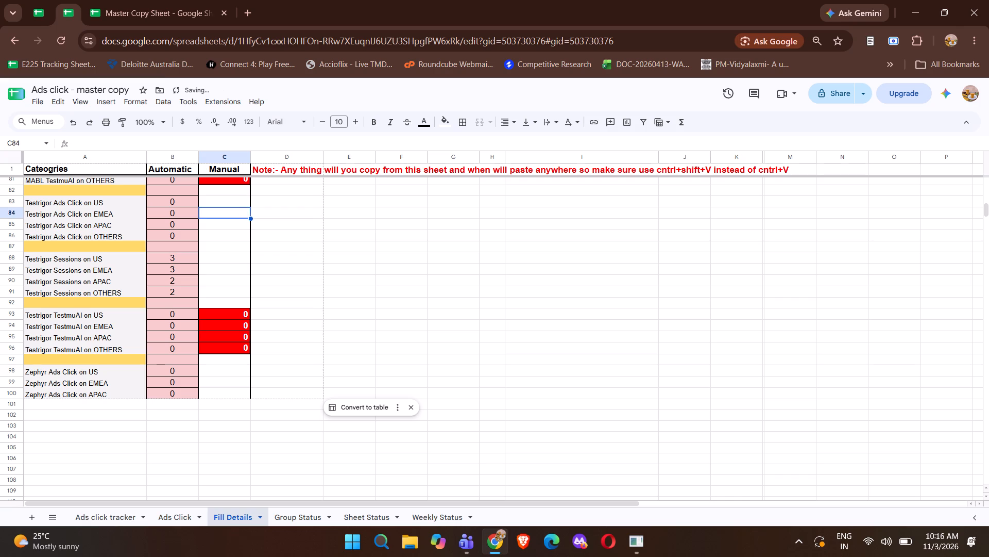
Set the fill mode in cell D2 of the Fill Details sheet to Automatic.
{"action": "scroll", "coordinate": [289, 252], "scroll_direction": "up", "scroll_amount": 6}
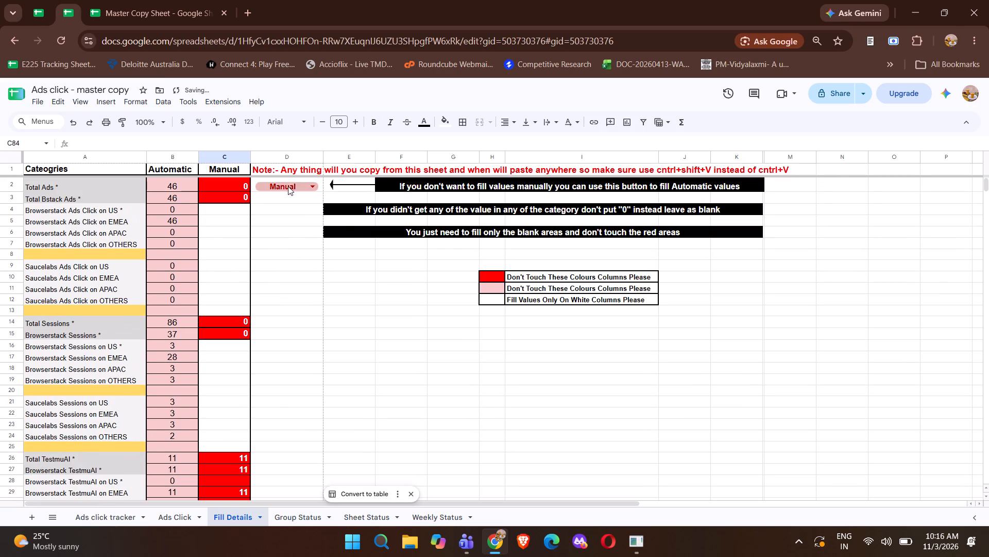
{"action": "left_click", "coordinate": [286, 183]}
{"action": "left_click", "coordinate": [276, 200]}
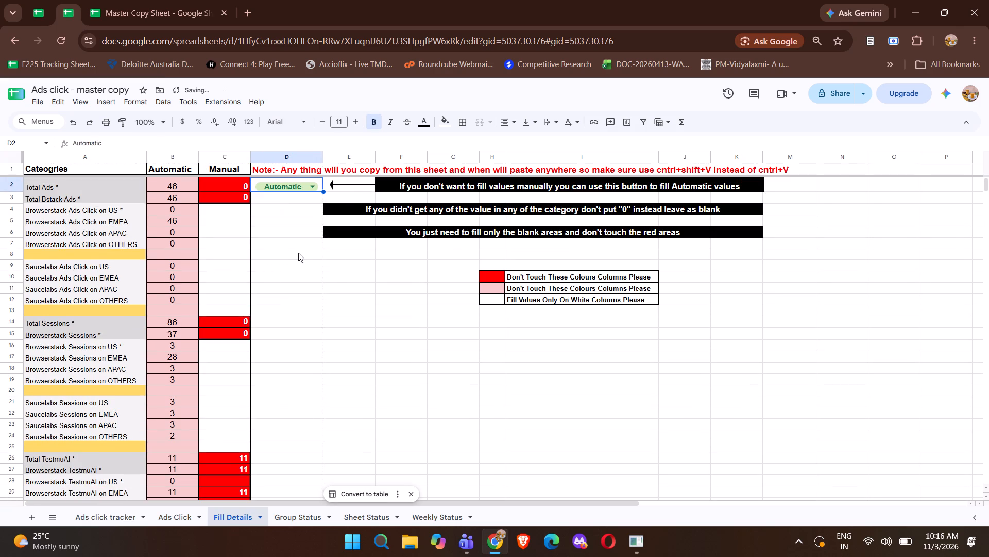
{"action": "left_click", "coordinate": [300, 254]}
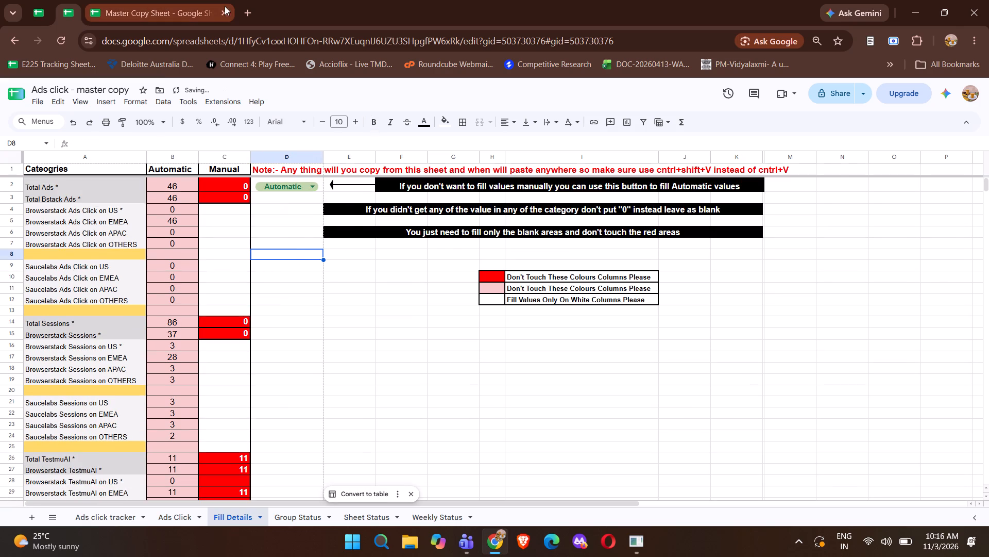
Close the Master Copy Sheet spreadsheet.
{"action": "left_click", "coordinate": [223, 12]}
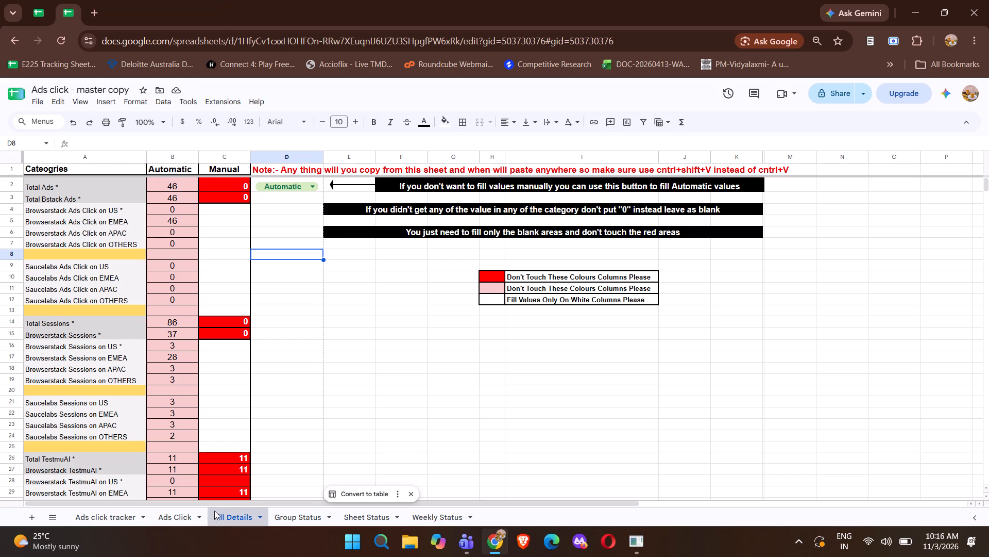
Review the Ads Click, Weekly Status and Sheet Status sheets of Ads click - master copy.
{"action": "left_click", "coordinate": [190, 519]}
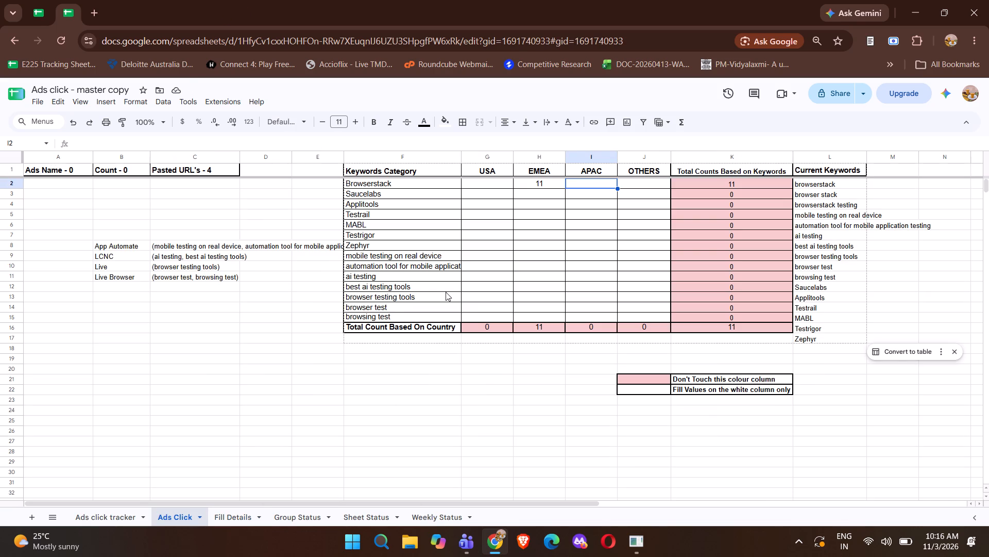
{"action": "left_click", "coordinate": [428, 516]}
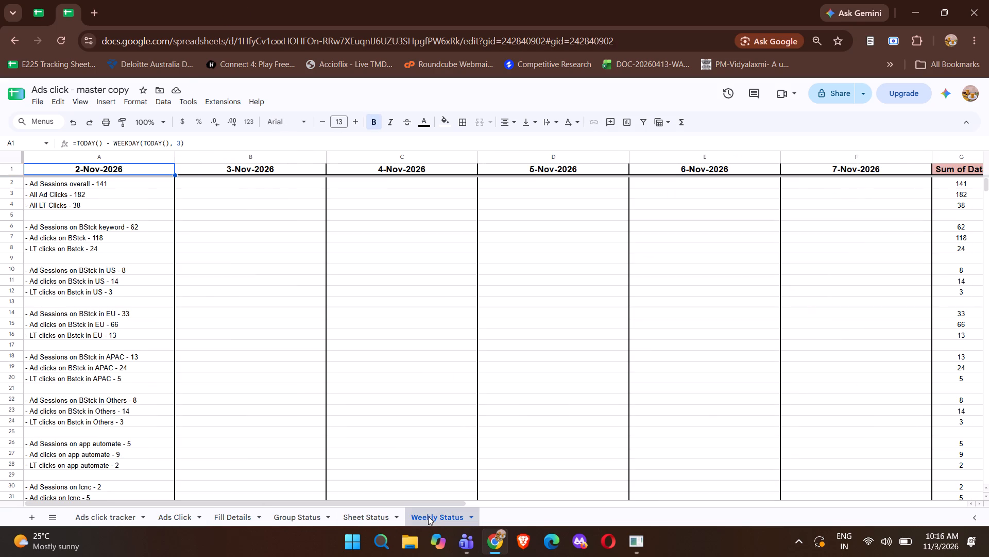
{"action": "scroll", "coordinate": [317, 388], "scroll_direction": "down", "scroll_amount": 1}
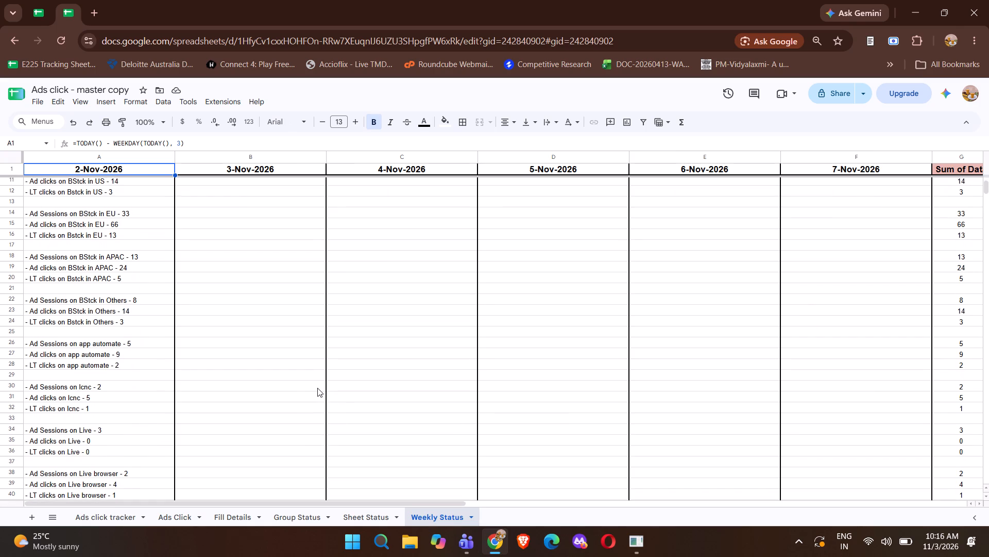
{"action": "scroll", "coordinate": [317, 388], "scroll_direction": "down", "scroll_amount": 1}
{"action": "scroll", "coordinate": [317, 388], "scroll_direction": "up", "scroll_amount": 2}
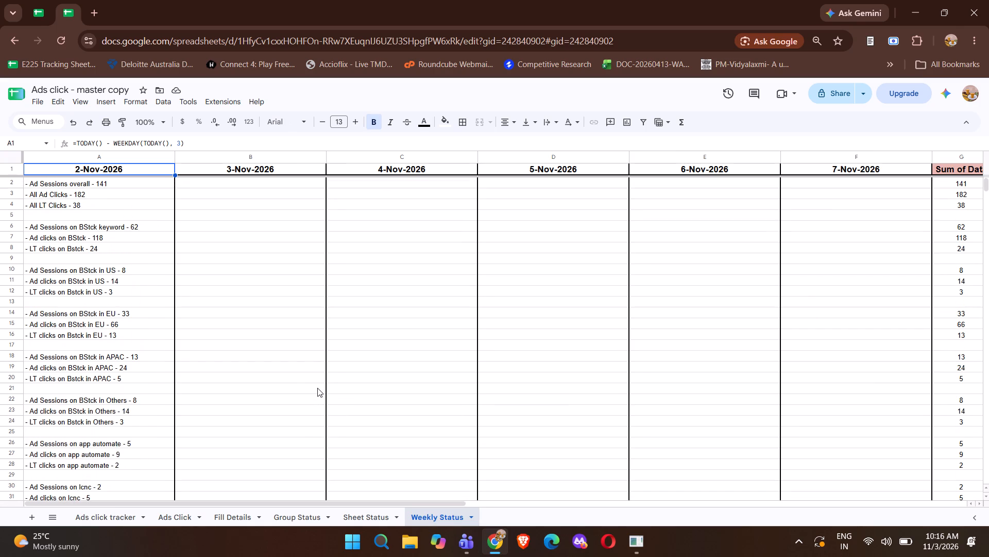
{"action": "scroll", "coordinate": [317, 388], "scroll_direction": "down", "scroll_amount": 3}
{"action": "scroll", "coordinate": [317, 388], "scroll_direction": "up", "scroll_amount": 4}
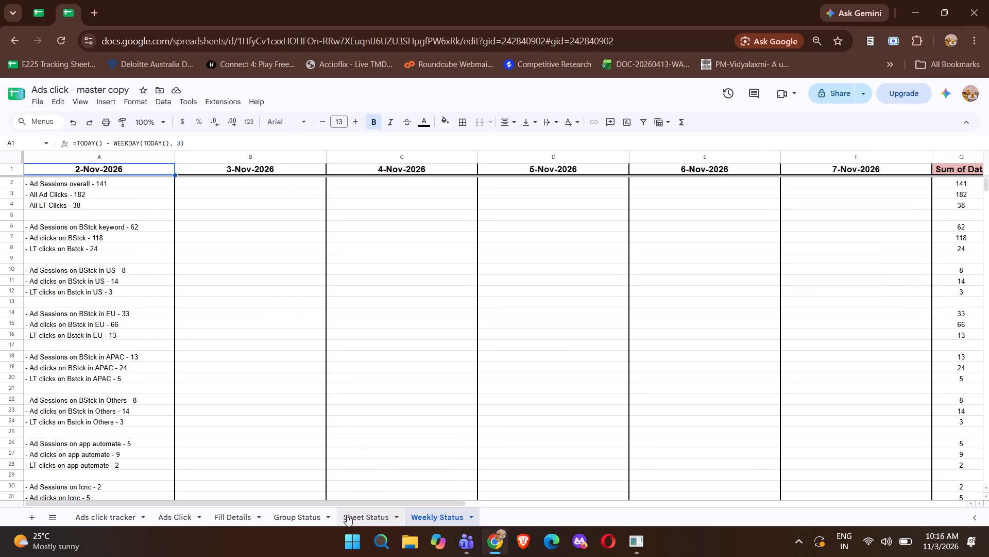
{"action": "left_click", "coordinate": [349, 516]}
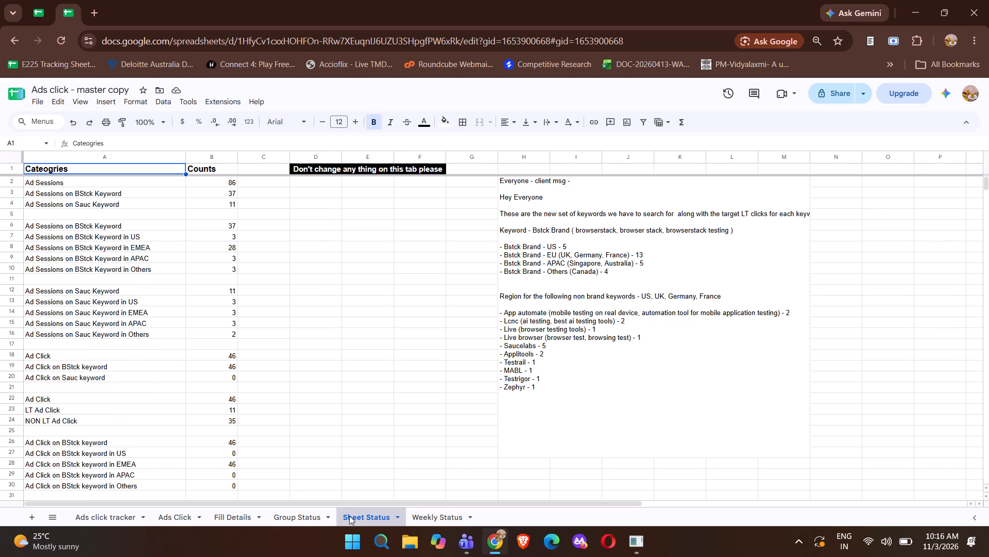
{"action": "scroll", "coordinate": [282, 368], "scroll_direction": "up", "scroll_amount": 1}
Switch to the Hritik task Test spreadsheet and examine the category rows and daily columns of the Ads Click Summary sheet.
{"action": "key", "text": "ctrl+Tab"}
{"action": "left_click", "coordinate": [624, 515]}
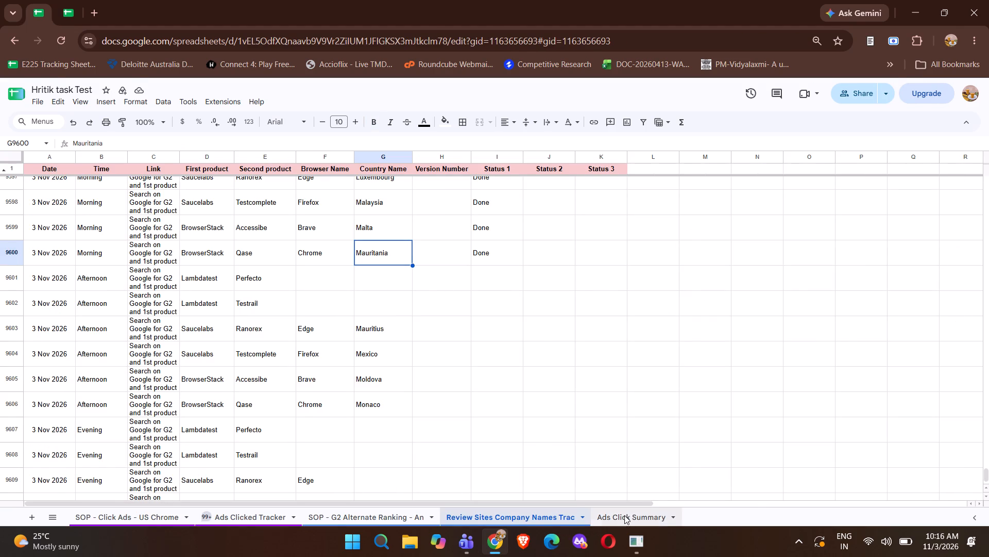
{"action": "scroll", "coordinate": [264, 396], "scroll_direction": "up", "scroll_amount": 1}
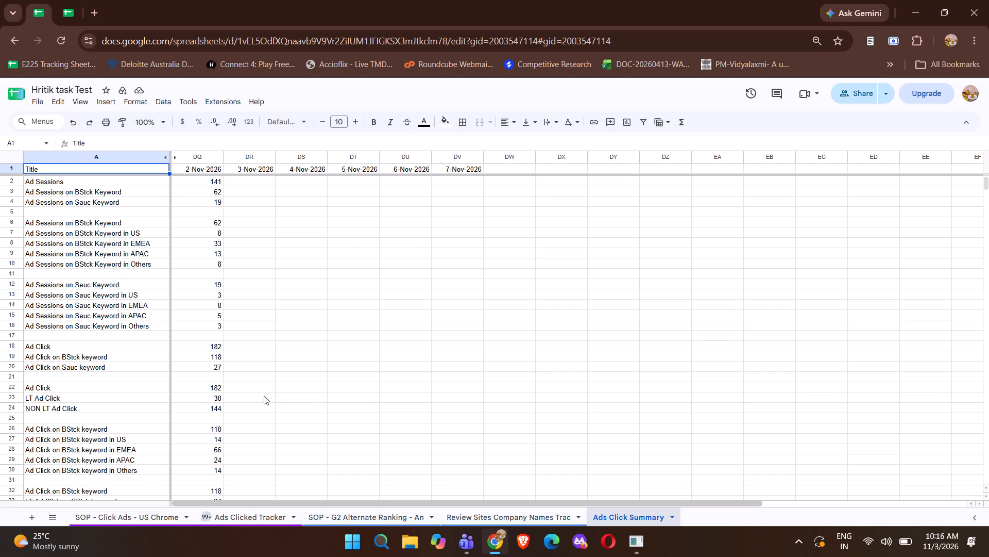
{"action": "scroll", "coordinate": [264, 396], "scroll_direction": "up", "scroll_amount": 1}
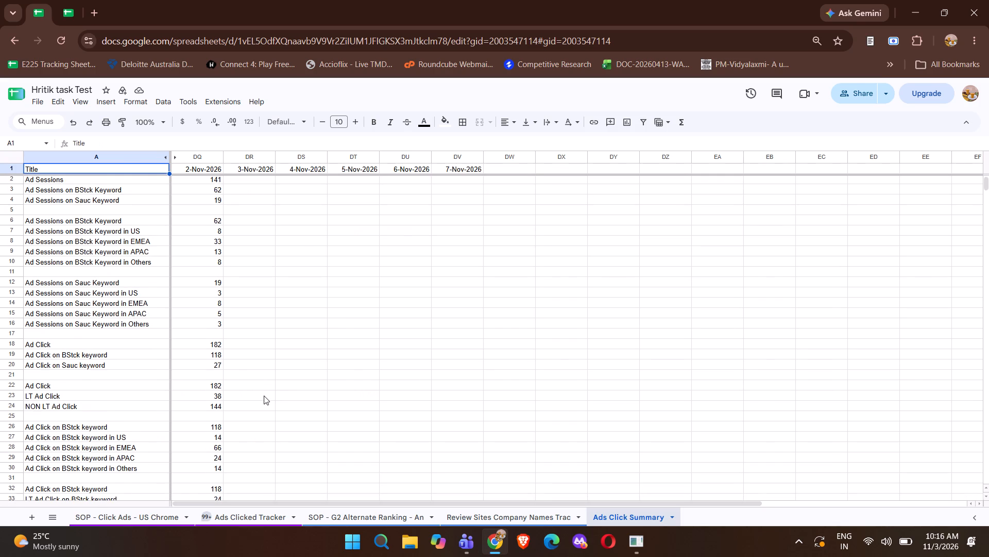
{"action": "scroll", "coordinate": [264, 396], "scroll_direction": "down", "scroll_amount": 2}
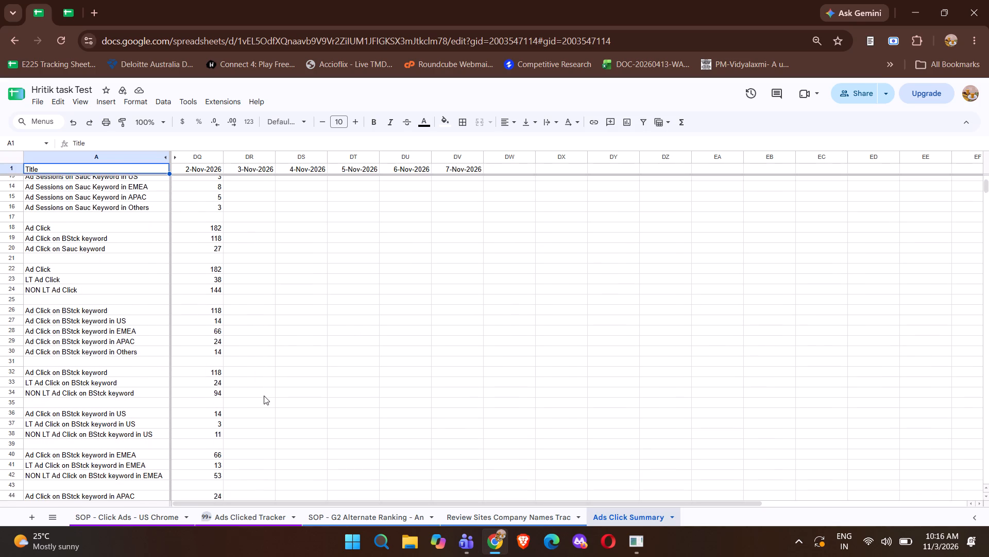
{"action": "scroll", "coordinate": [264, 396], "scroll_direction": "down", "scroll_amount": 1}
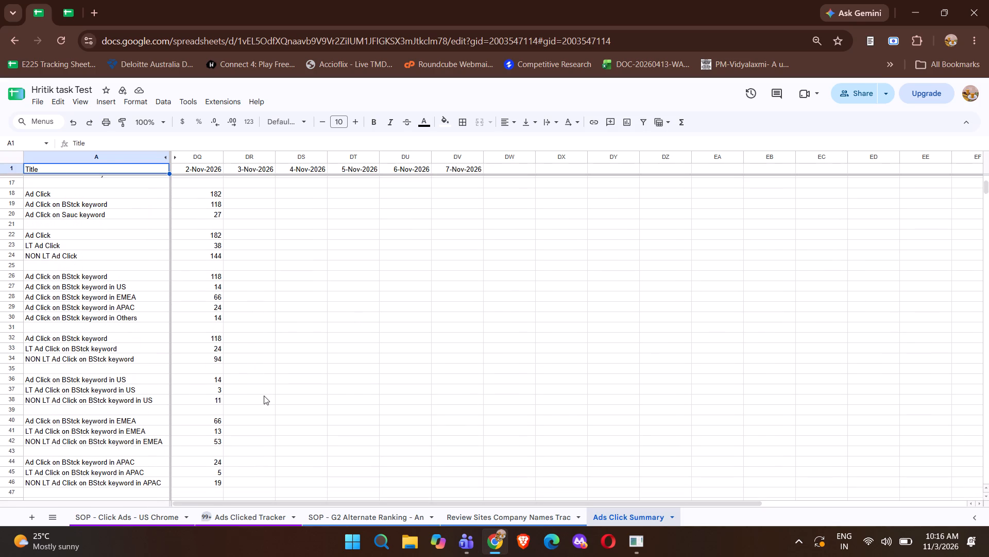
{"action": "scroll", "coordinate": [264, 396], "scroll_direction": "down", "scroll_amount": 1}
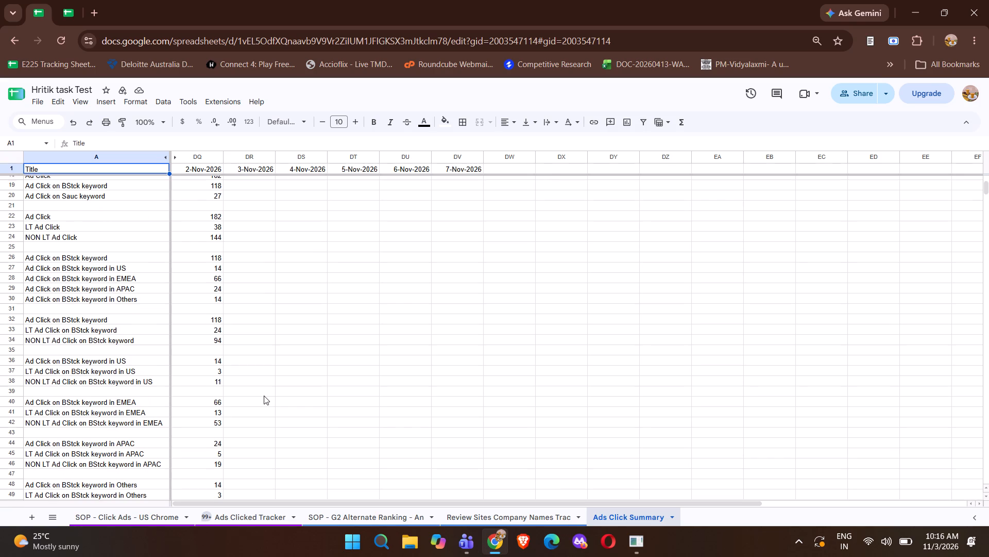
{"action": "scroll", "coordinate": [264, 396], "scroll_direction": "down", "scroll_amount": 1}
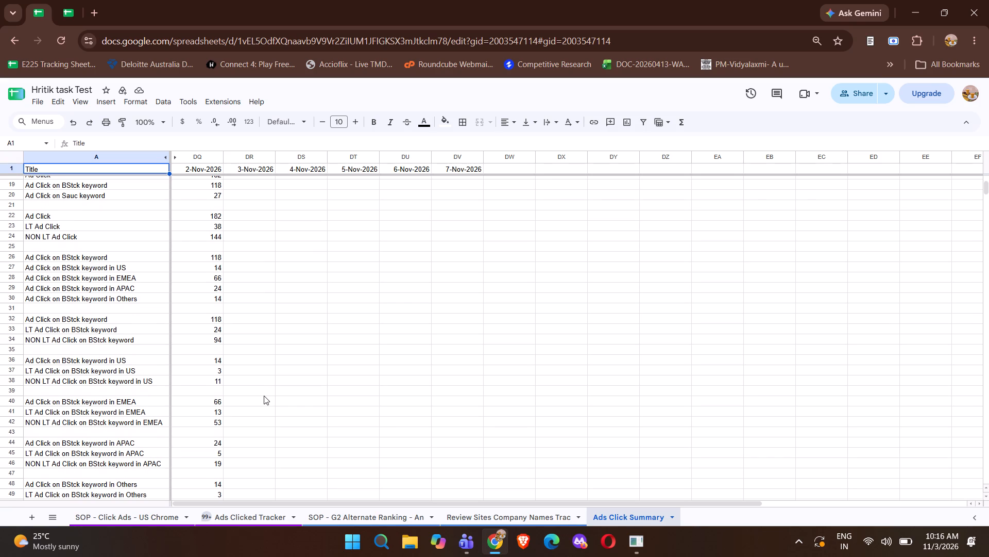
{"action": "scroll", "coordinate": [264, 396], "scroll_direction": "down", "scroll_amount": 1}
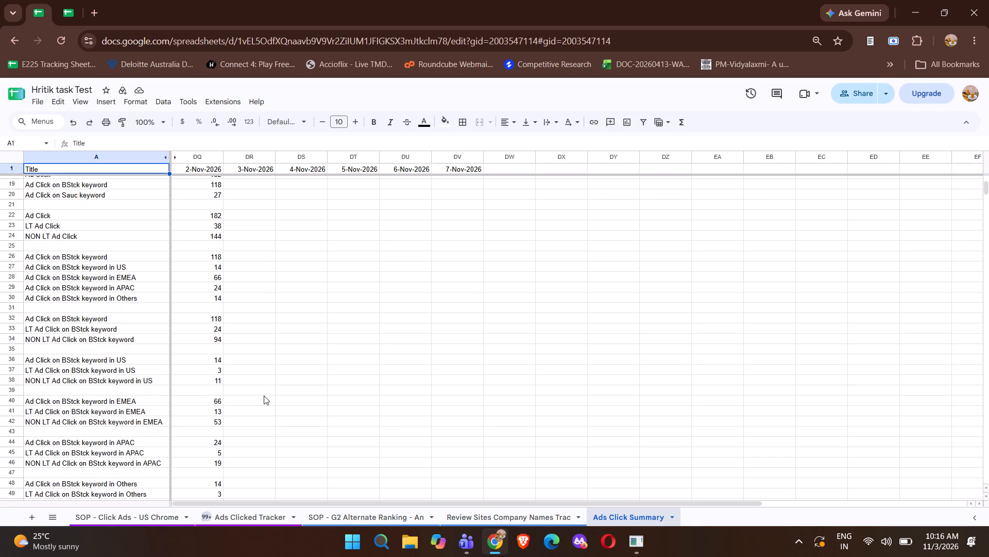
{"action": "scroll", "coordinate": [264, 396], "scroll_direction": "down", "scroll_amount": 1}
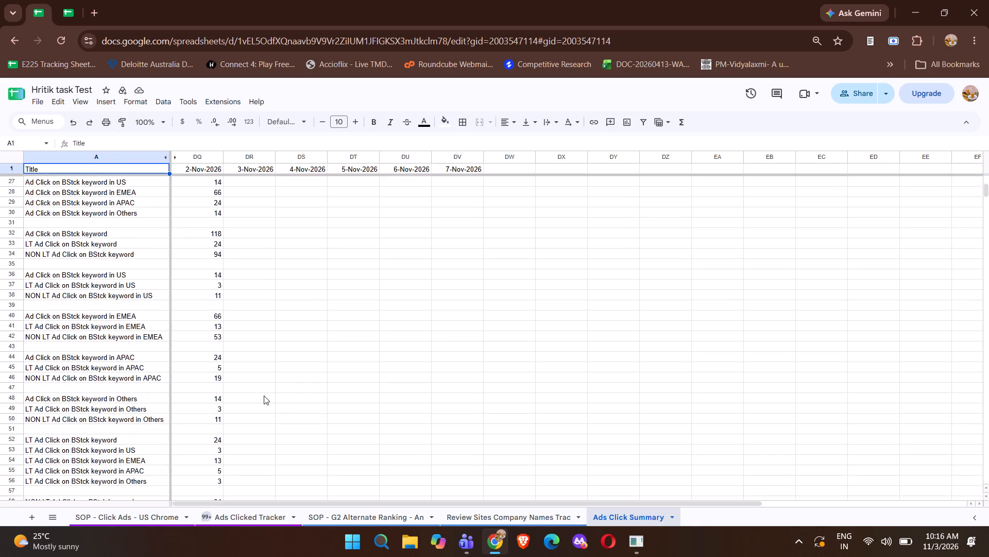
{"action": "scroll", "coordinate": [264, 396], "scroll_direction": "down", "scroll_amount": 2}
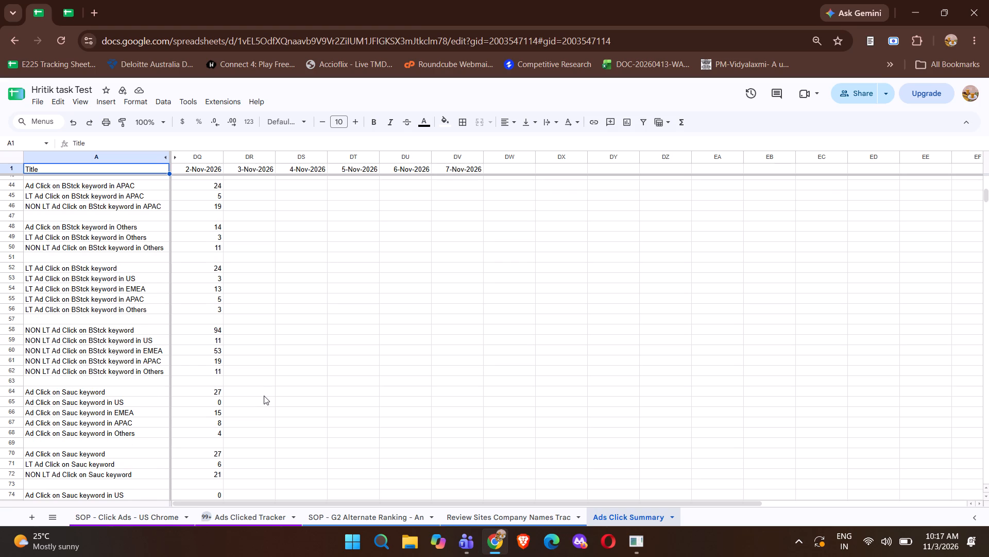
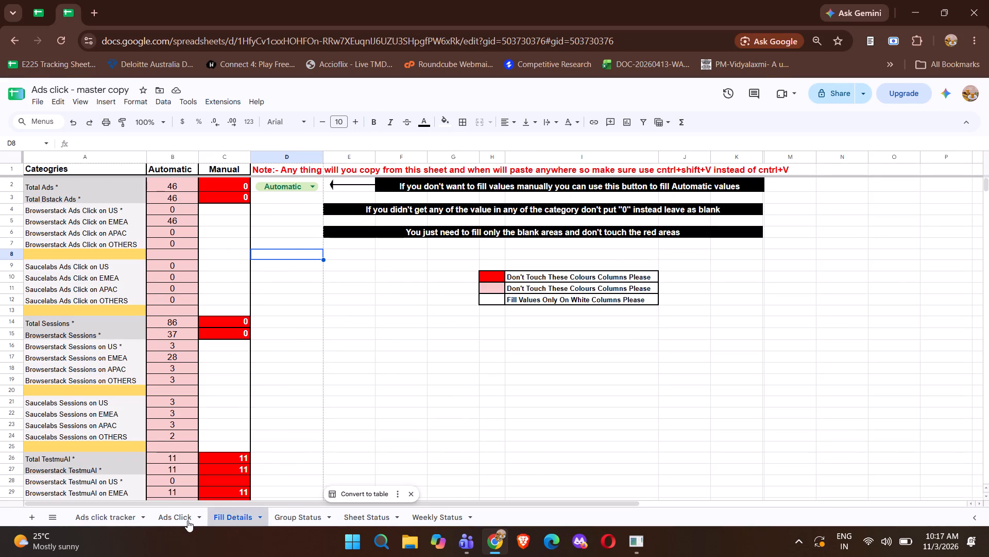
In the Ads Click sheet, enter Browserstack counts of 4 for APAC, 4 for OTHERS and 3 for USA.
{"action": "left_click", "coordinate": [187, 520]}
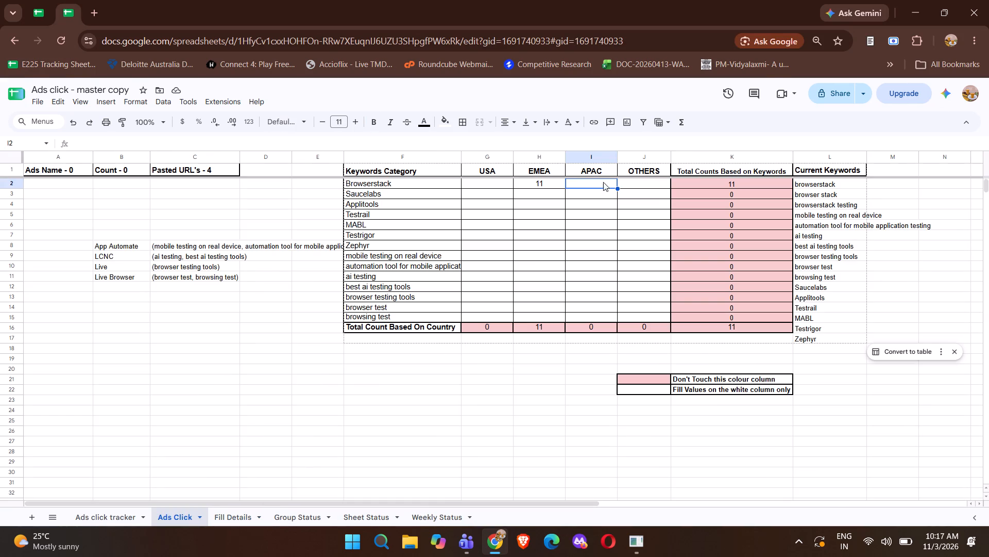
{"action": "left_click", "coordinate": [592, 187]}
{"action": "key", "text": "4"}
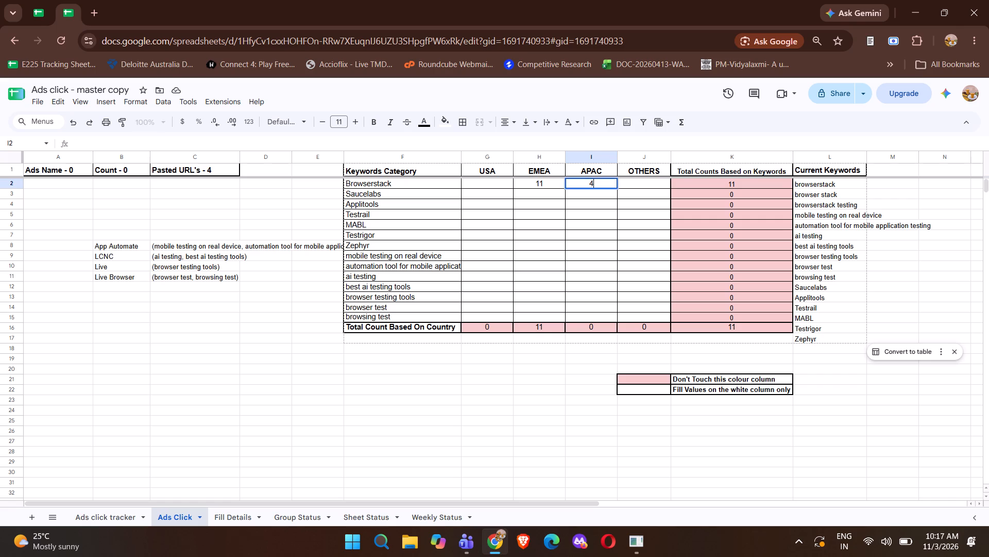
{"action": "key", "text": "Tab"}
{"action": "key", "text": "4"}
{"action": "key", "text": "Return"}
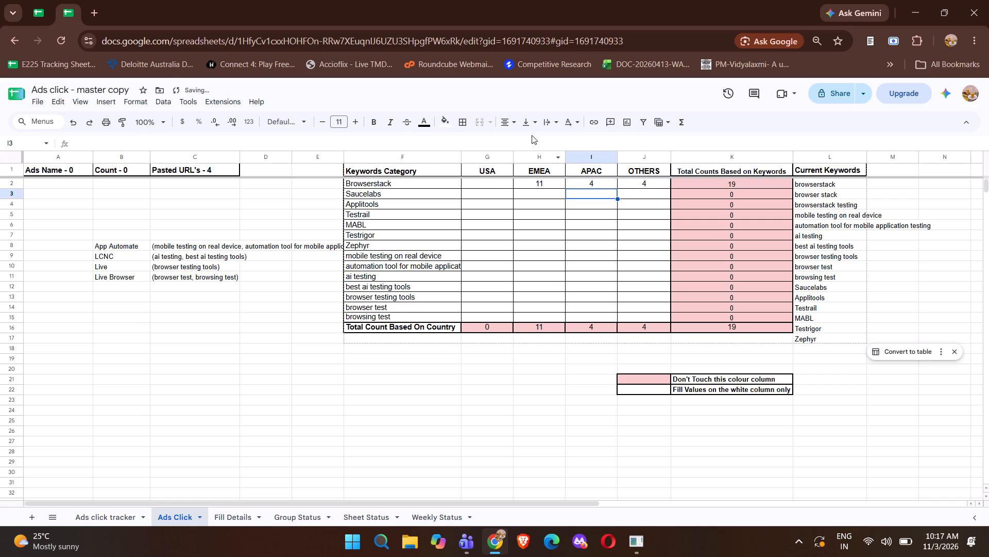
{"action": "left_click", "coordinate": [494, 181]}
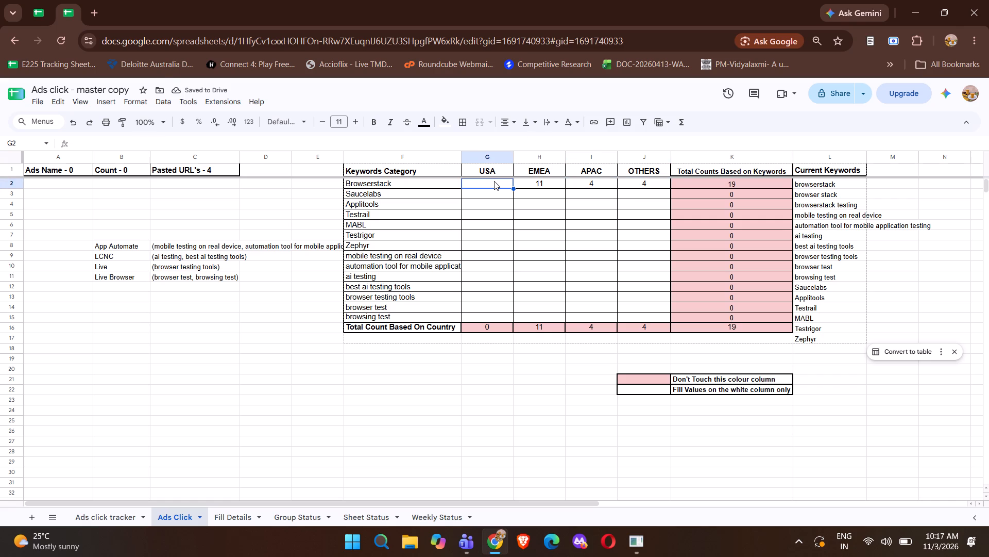
{"action": "key", "text": "3"}
{"action": "key", "text": "Return"}
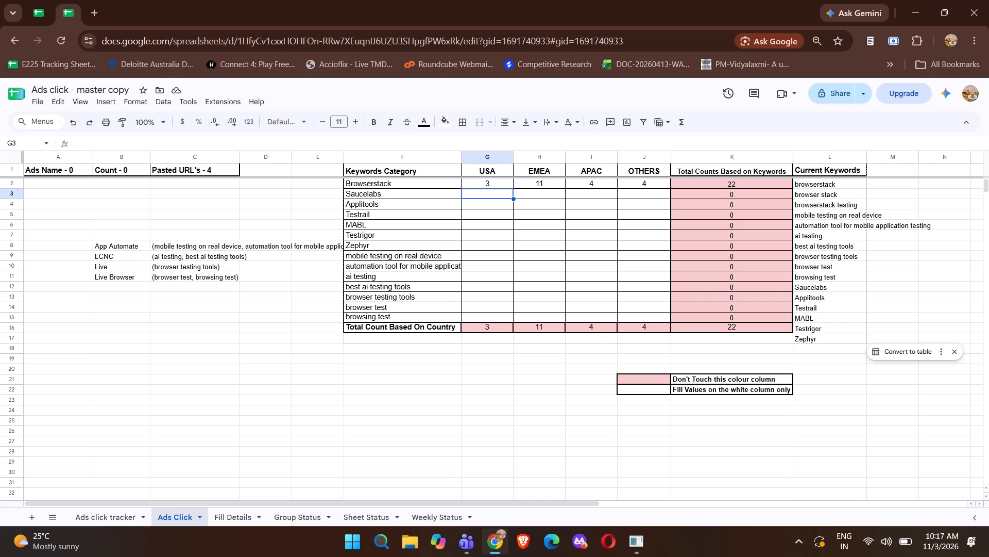
Change the Browserstack counts to 8 for EMEA, 3 for APAC and 3 for OTHERS.
{"action": "left_click", "coordinate": [539, 184]}
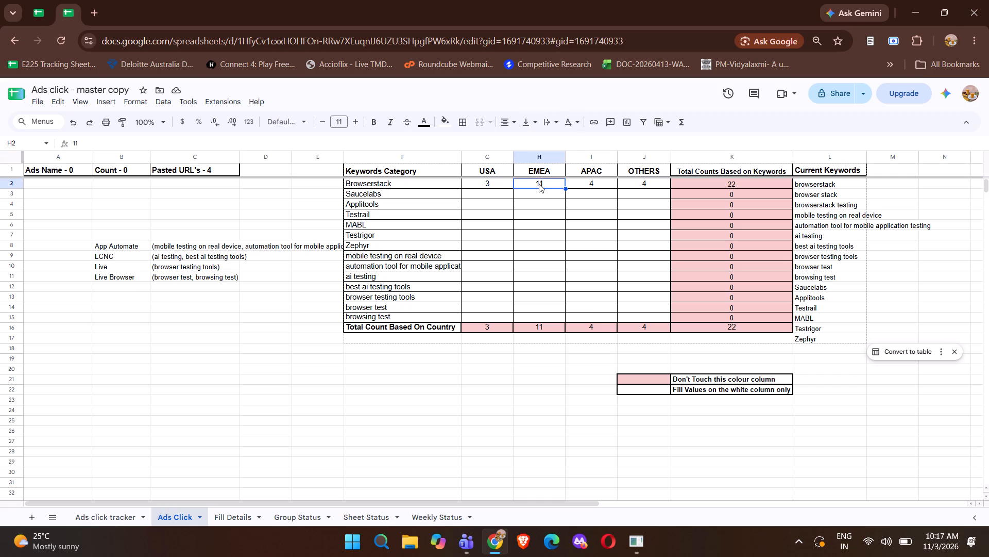
{"action": "key", "text": "8"}
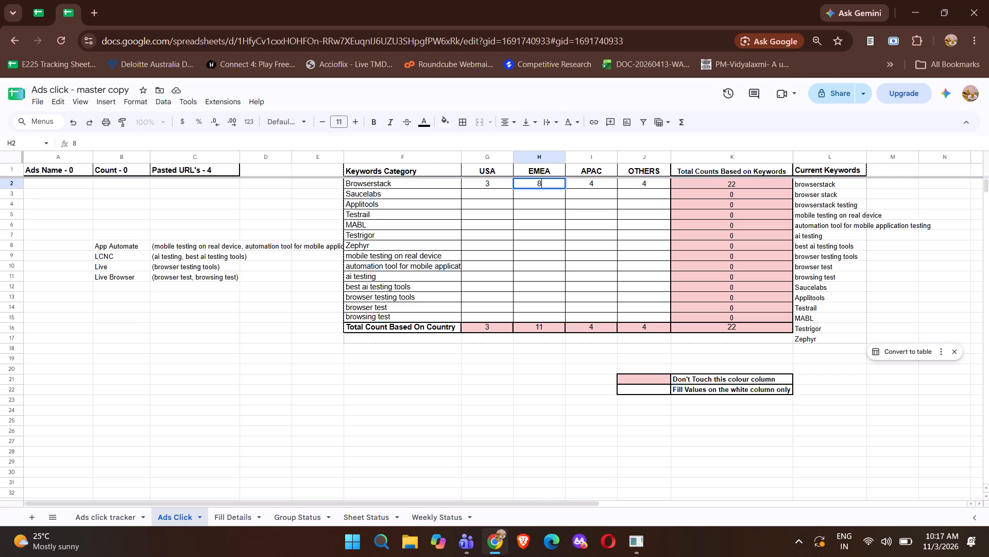
{"action": "key", "text": "Return"}
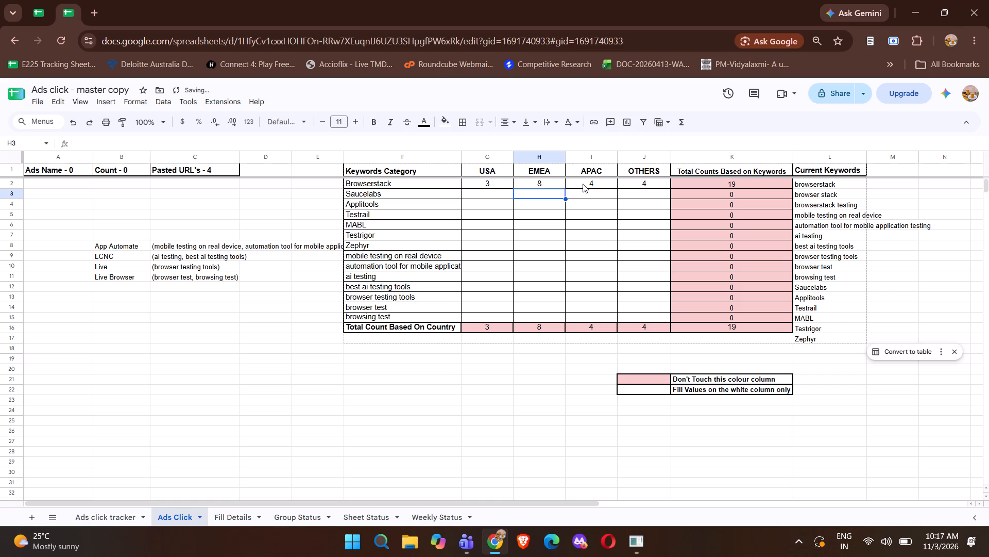
{"action": "left_click", "coordinate": [583, 184]}
{"action": "key", "text": "3"}
{"action": "key", "text": "Tab"}
{"action": "key", "text": "3"}
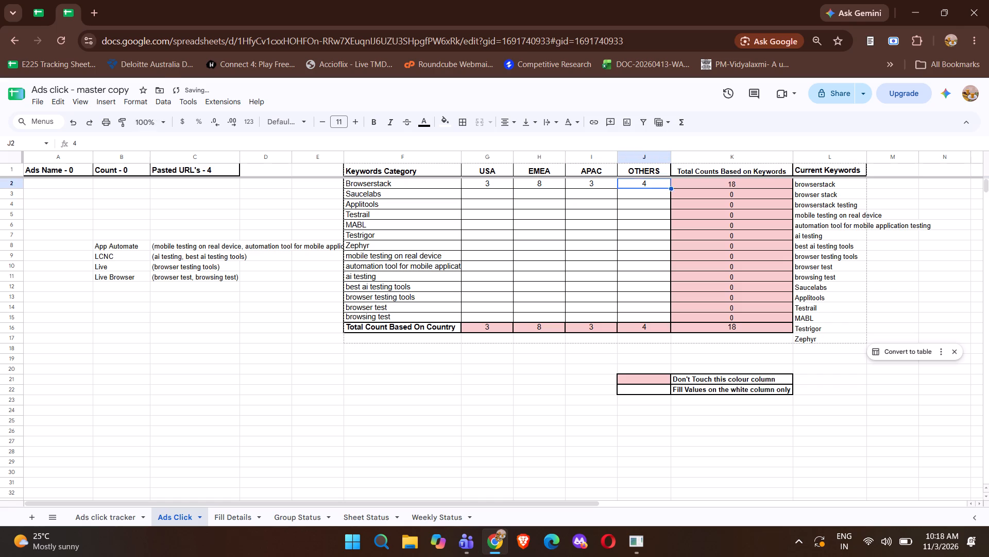
{"action": "key", "text": "Tab"}
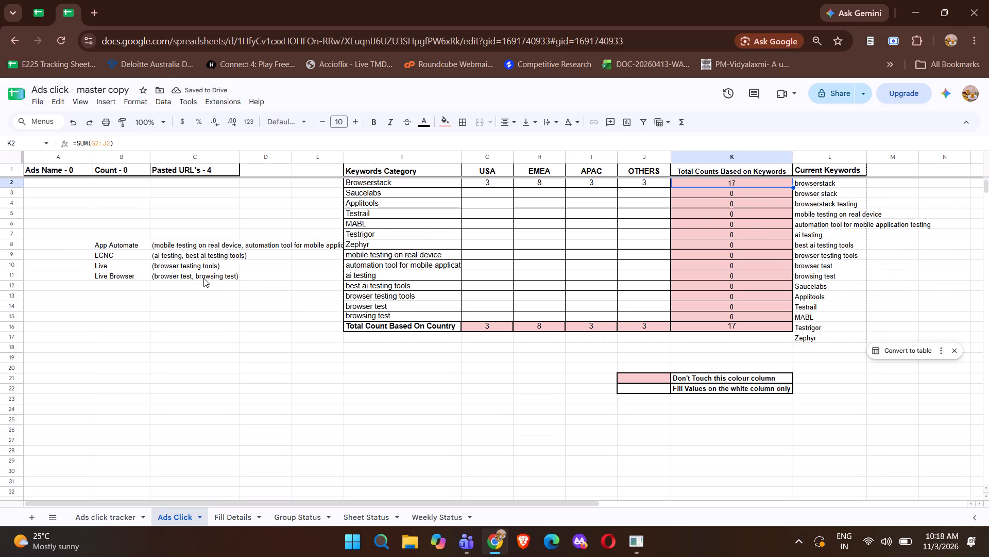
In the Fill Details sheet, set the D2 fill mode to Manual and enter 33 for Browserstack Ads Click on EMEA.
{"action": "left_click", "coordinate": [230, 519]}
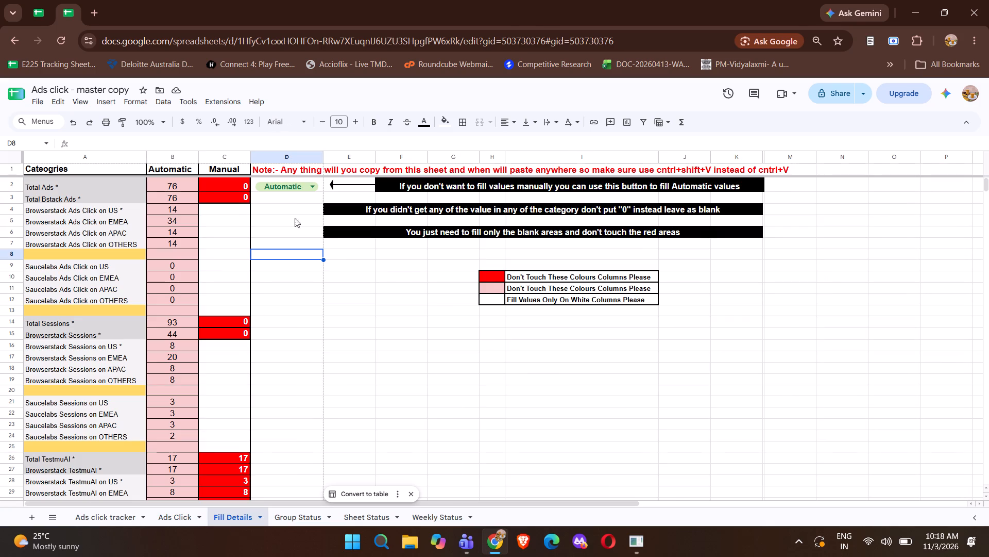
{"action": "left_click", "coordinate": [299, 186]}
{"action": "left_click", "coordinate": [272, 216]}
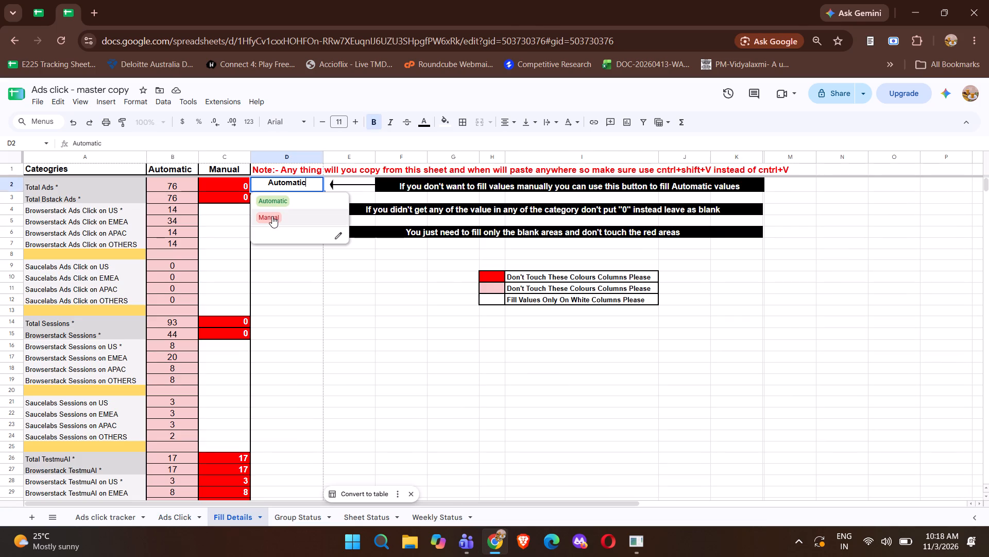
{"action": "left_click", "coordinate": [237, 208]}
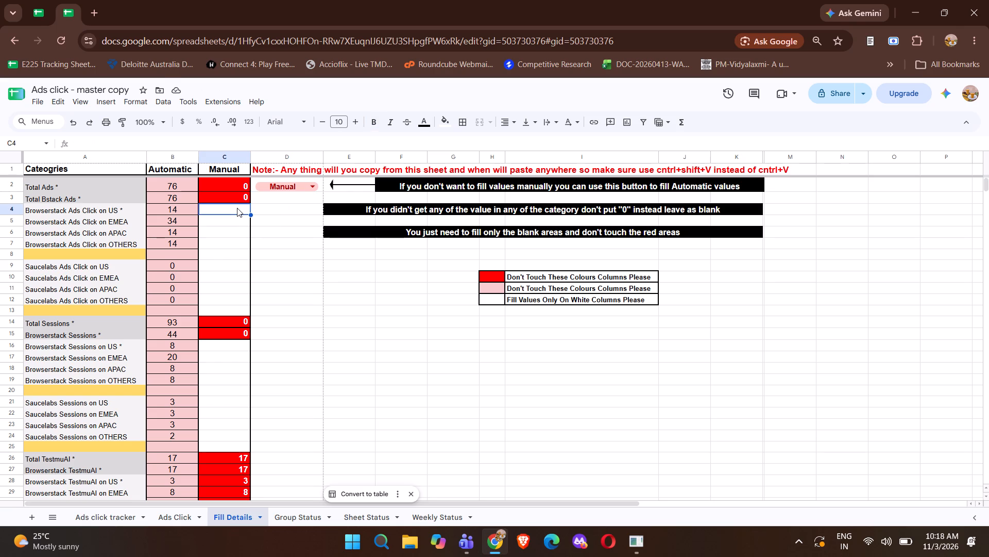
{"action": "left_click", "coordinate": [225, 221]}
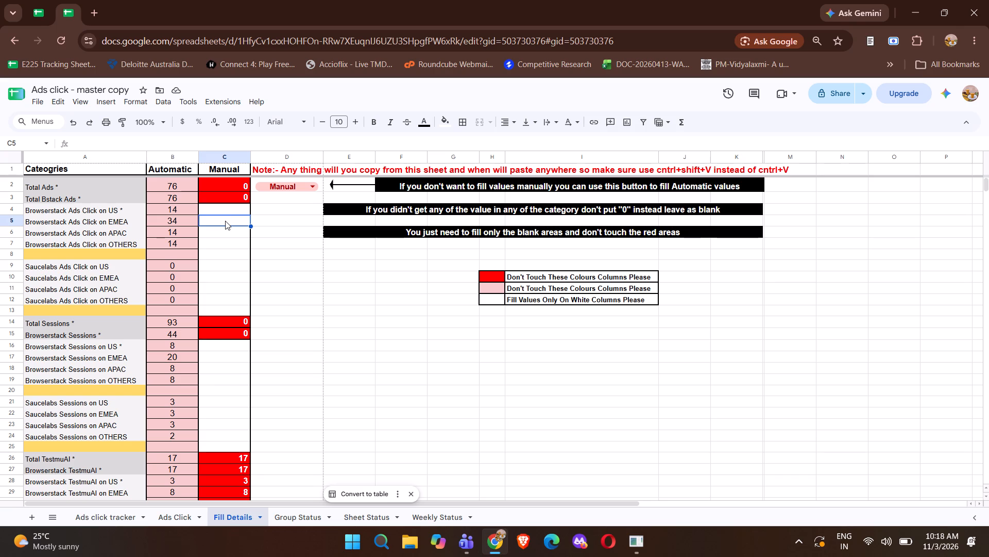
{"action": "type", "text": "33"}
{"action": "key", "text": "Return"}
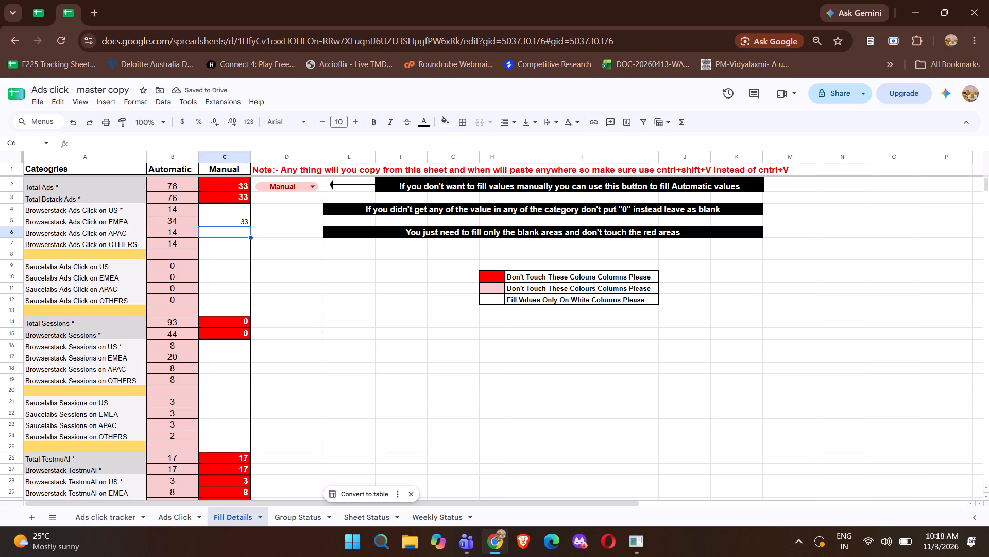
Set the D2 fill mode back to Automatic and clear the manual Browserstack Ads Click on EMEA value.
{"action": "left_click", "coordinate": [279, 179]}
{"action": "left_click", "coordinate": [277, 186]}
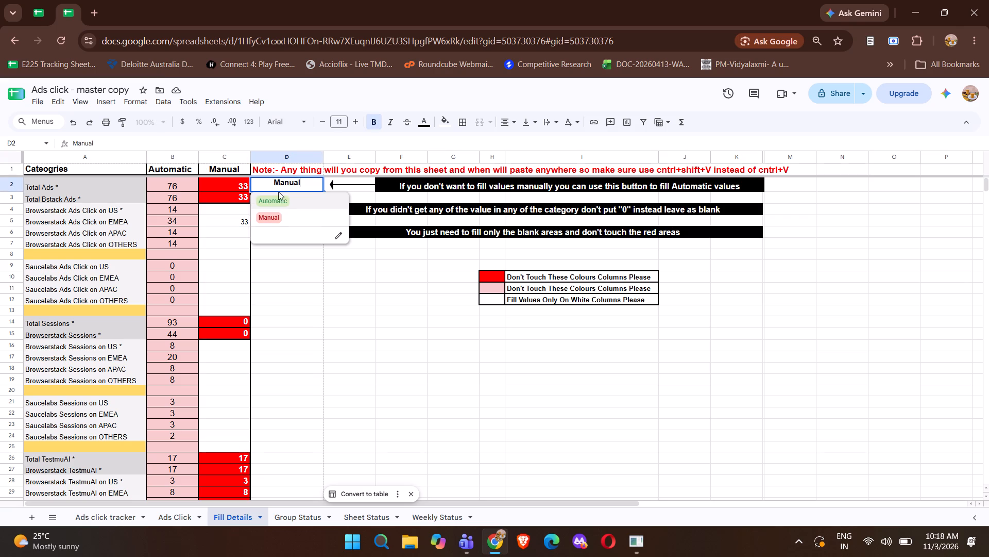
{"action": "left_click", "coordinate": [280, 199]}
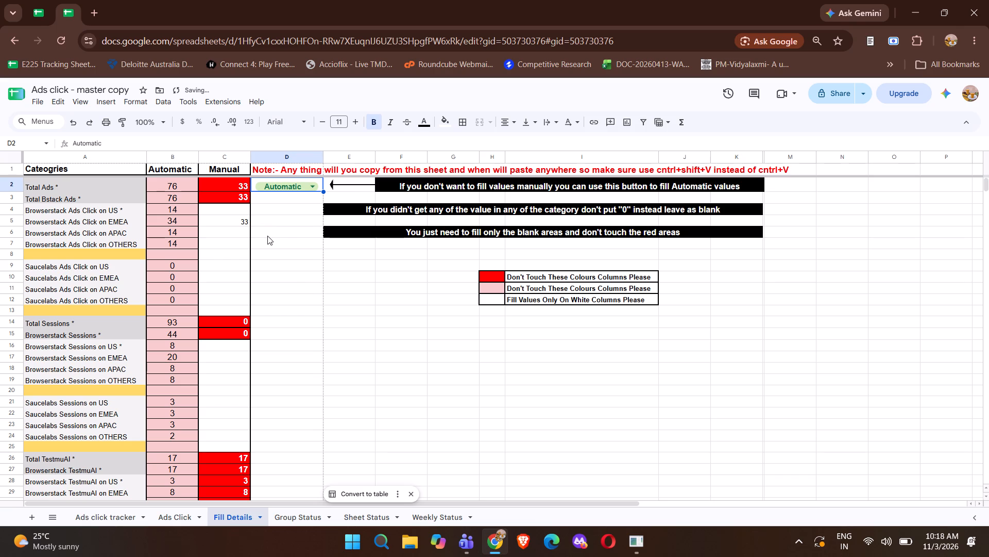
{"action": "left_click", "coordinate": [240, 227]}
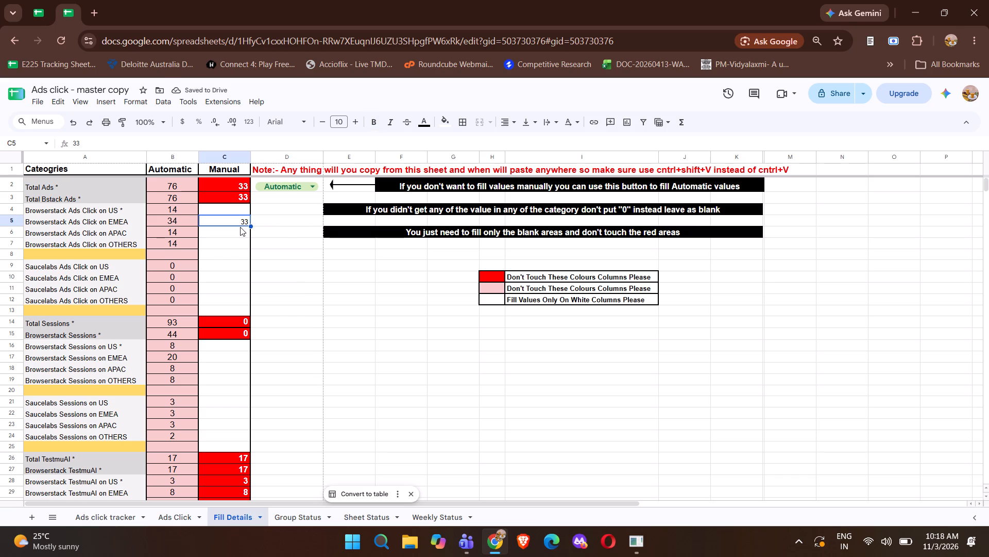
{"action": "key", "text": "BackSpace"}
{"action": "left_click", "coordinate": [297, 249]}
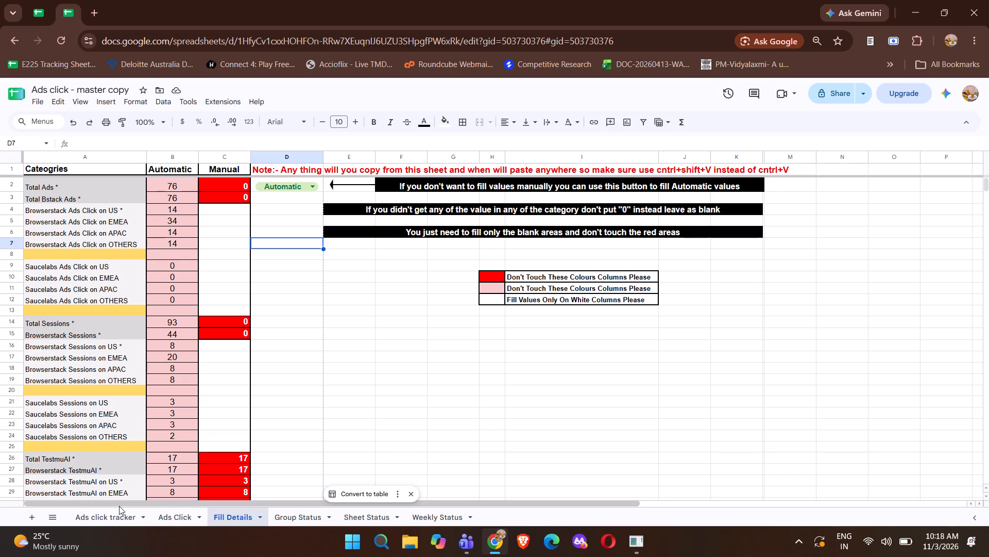
In the Ads click tracker sheet, enter 3-Nov-26 counts of 17 for testmuai.com and 2 for argos-ci.com.
{"action": "left_click", "coordinate": [117, 515]}
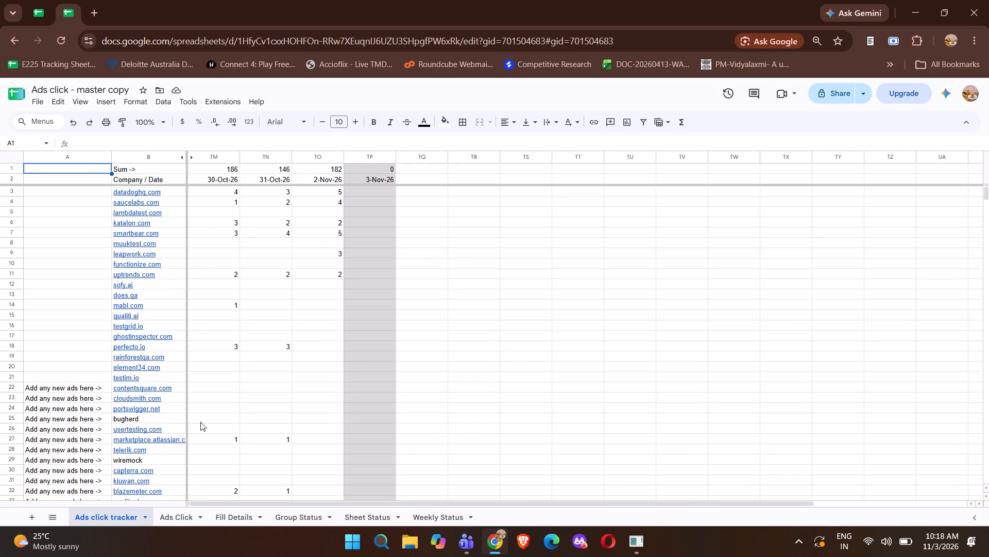
{"action": "key", "text": "ctrl+f"}
{"action": "type", "text": "testmu"}
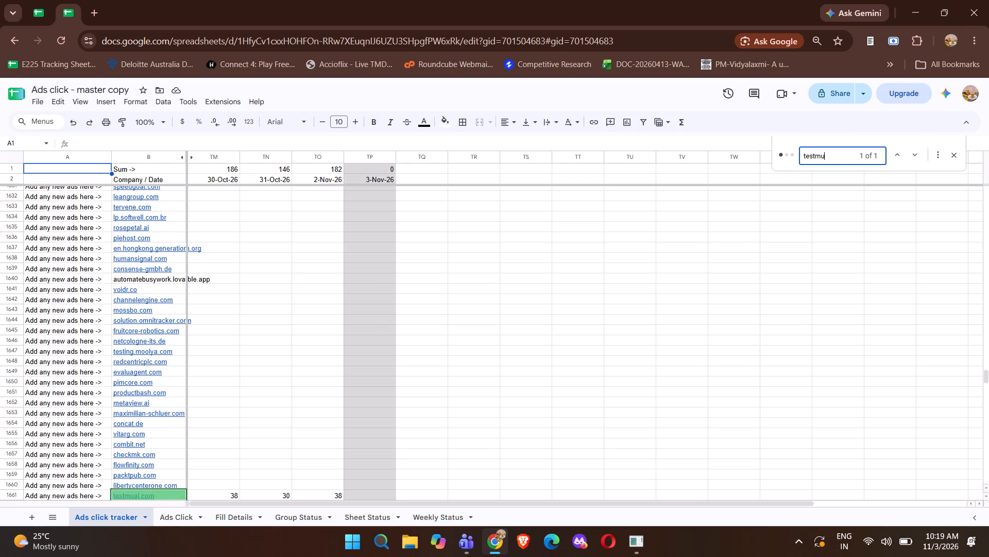
{"action": "left_click", "coordinate": [387, 496]}
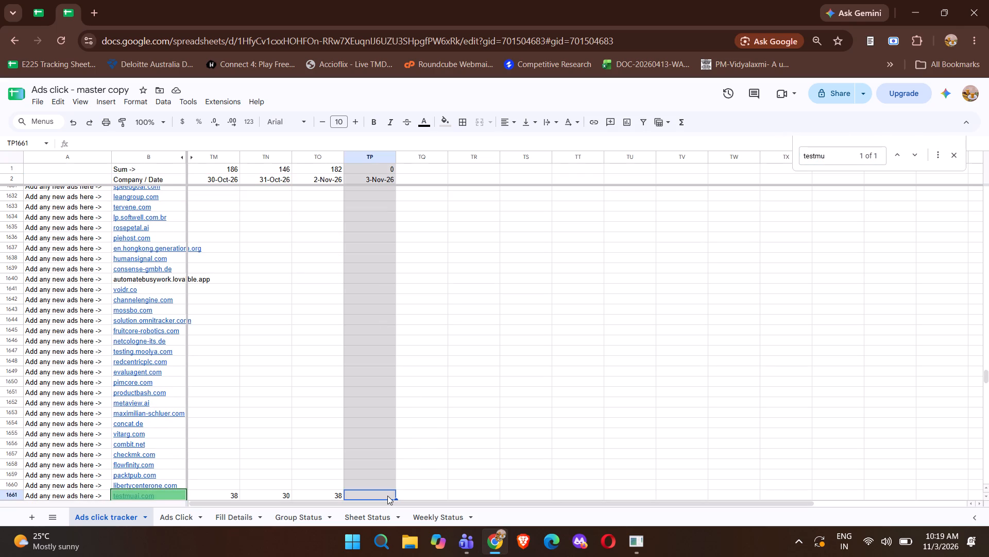
{"action": "type", "text": "17"}
{"action": "key", "text": "Return"}
{"action": "scroll", "coordinate": [437, 449], "scroll_direction": "down", "scroll_amount": 1}
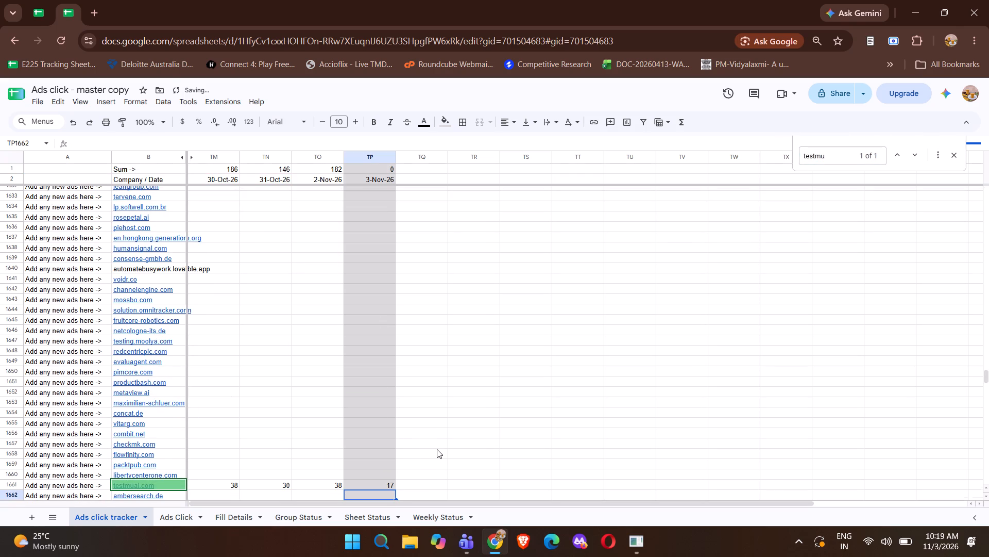
{"action": "scroll", "coordinate": [437, 449], "scroll_direction": "down", "scroll_amount": 1}
{"action": "left_click", "coordinate": [373, 420]}
{"action": "key", "text": "2"}
{"action": "key", "text": "Return"}
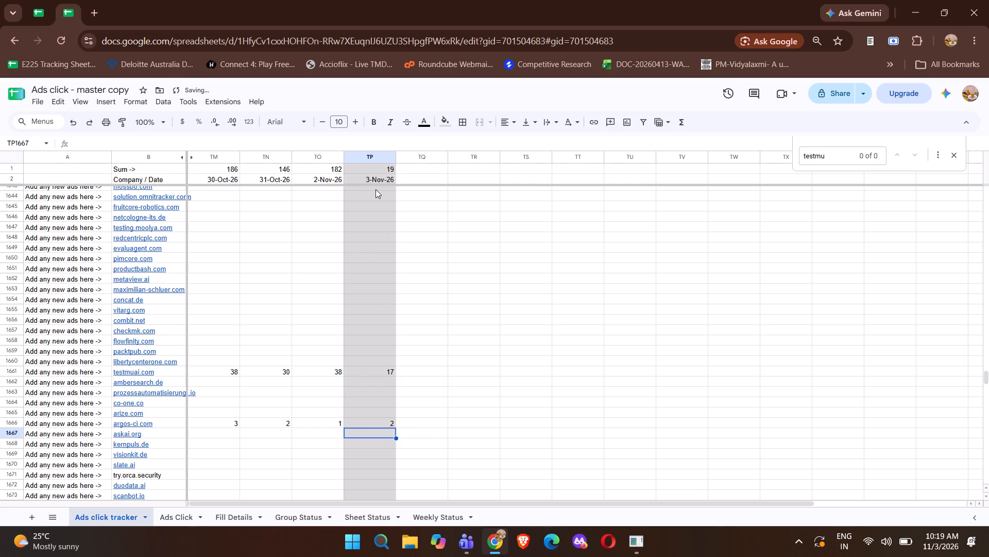
Find testmo.com in the tracker and enter 5 as its 3-Nov-26 count.
{"action": "key", "text": "ctrl+f"}
{"action": "type", "text": "testmo"}
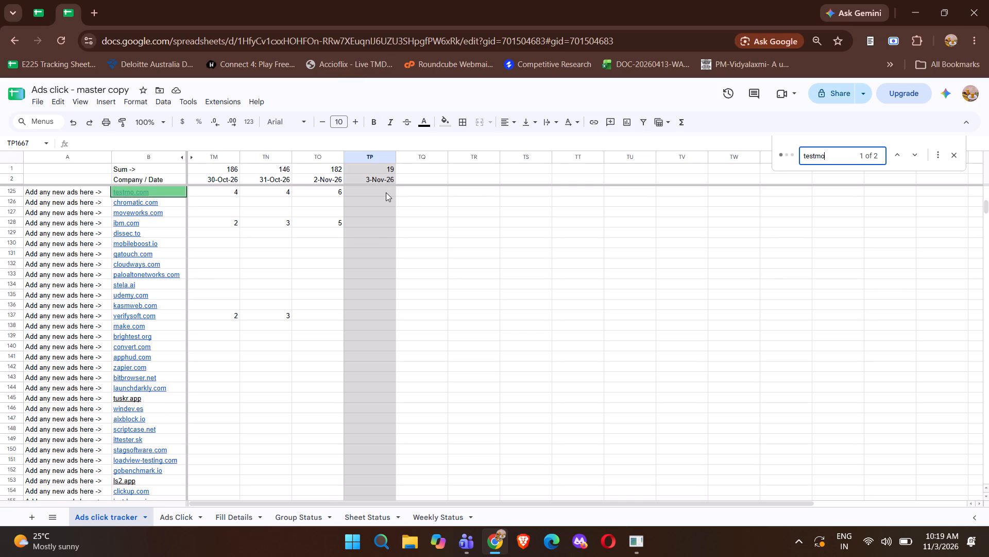
{"action": "left_click", "coordinate": [385, 192]}
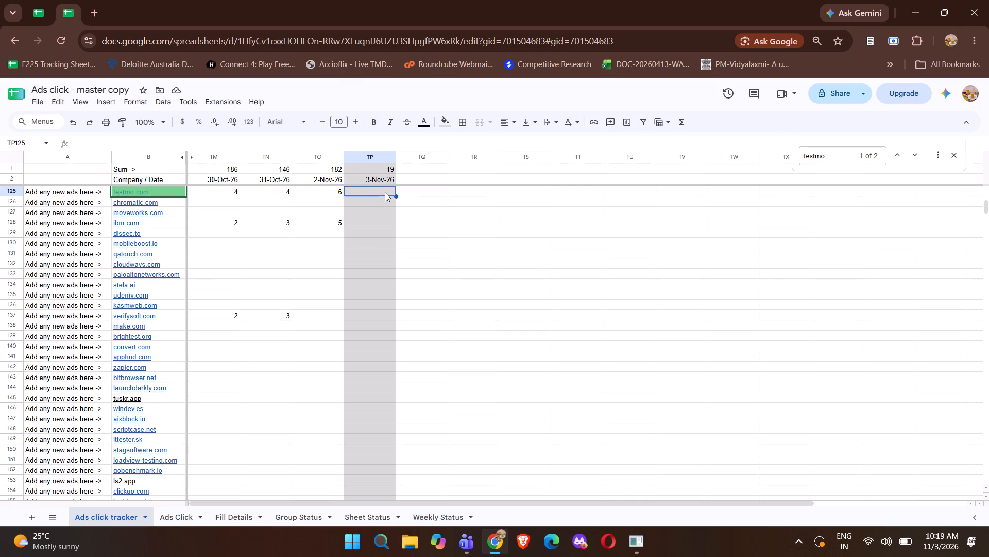
{"action": "key", "text": "5"}
{"action": "key", "text": "Return"}
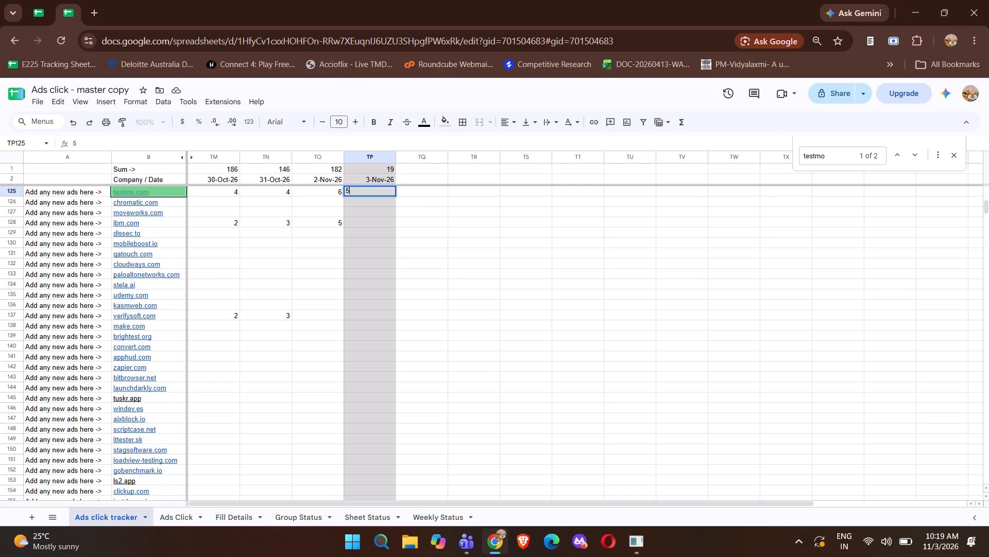
Enter 3-Nov-26 counts of 5 for datadoghq.com and 5 for smartbear.com near the top of the tracker.
{"action": "left_click", "coordinate": [384, 177]}
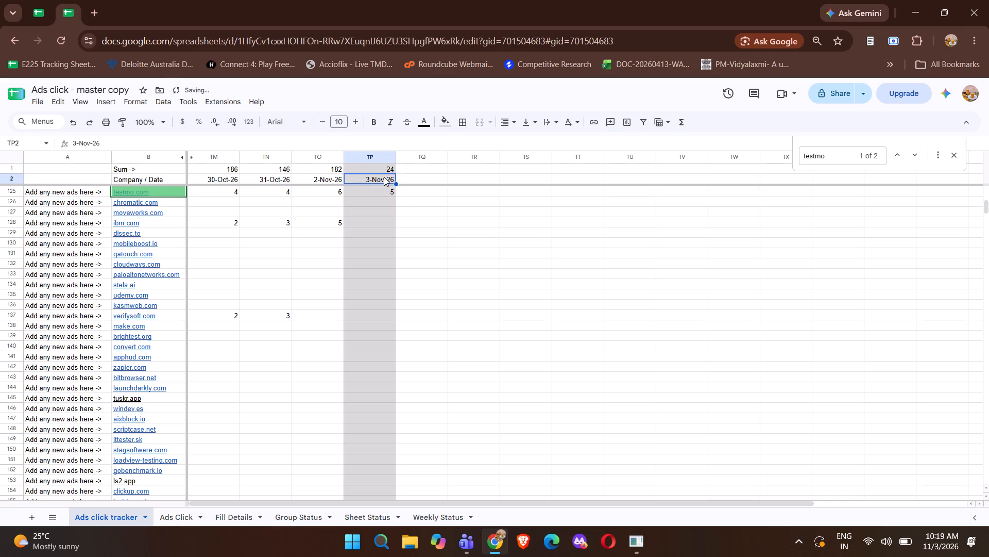
{"action": "key", "text": "Down"}
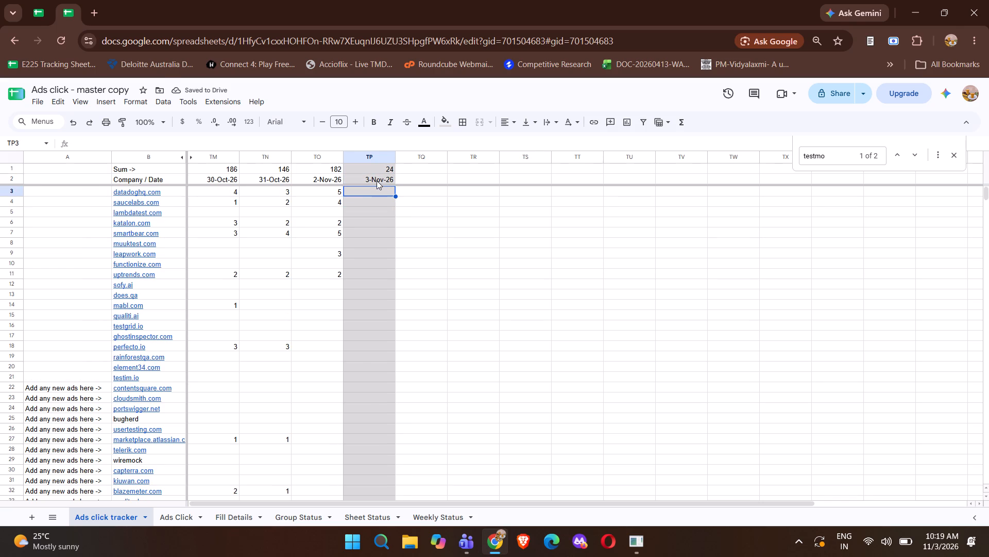
{"action": "left_click", "coordinate": [366, 188]}
{"action": "key", "text": "5"}
{"action": "key", "text": "Return"}
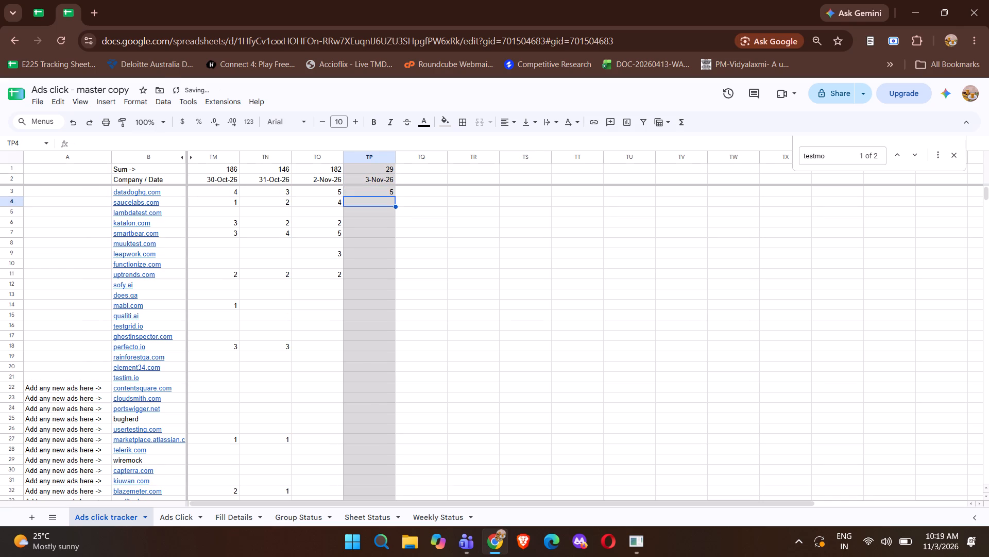
{"action": "key", "text": "Down"}
{"action": "key", "text": "Down"}
{"action": "key", "text": "Down"}
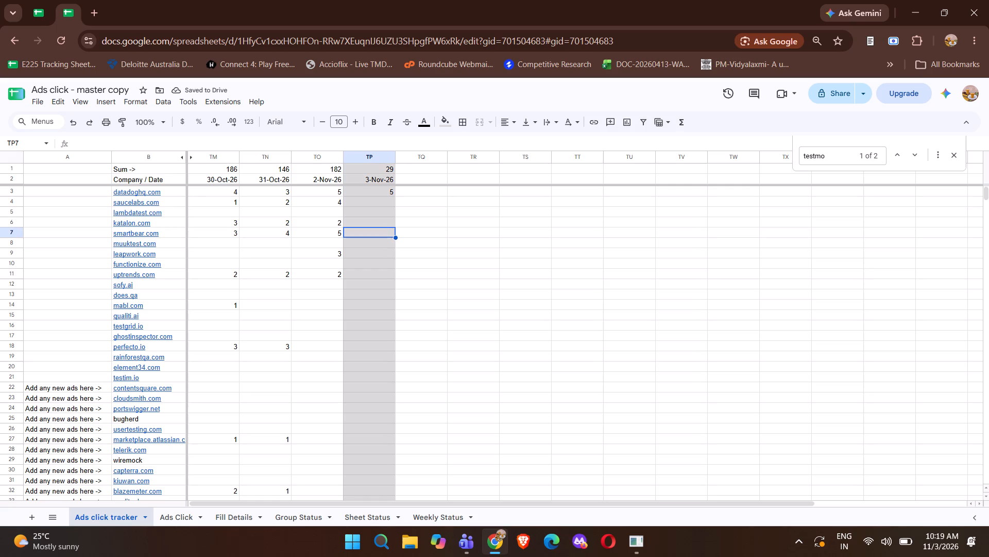
{"action": "key", "text": "5"}
{"action": "key", "text": "Return"}
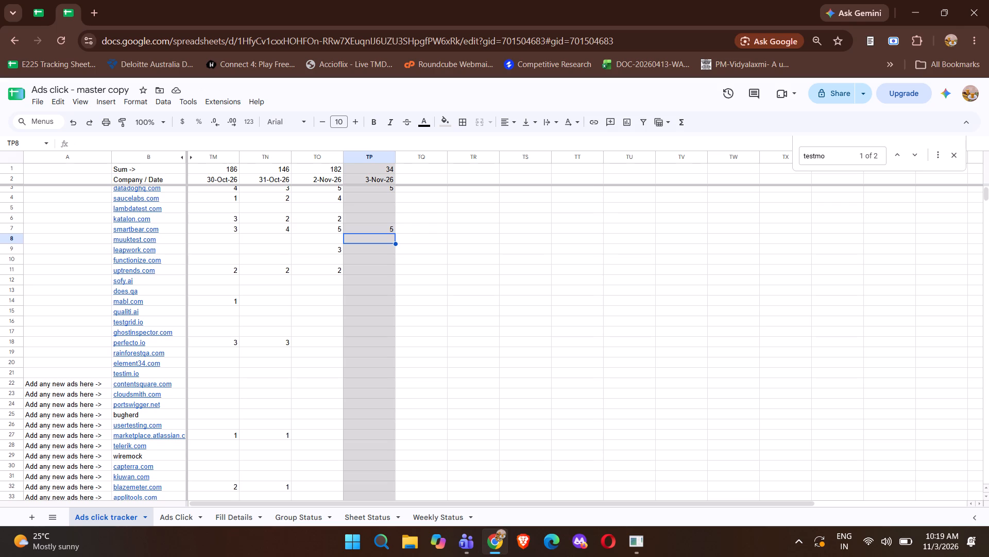
Find uipath.com in the tracker and enter 4 as its 3-Nov-26 count.
{"action": "key", "text": "ctrl+f"}
{"action": "type", "text": "uipay"}
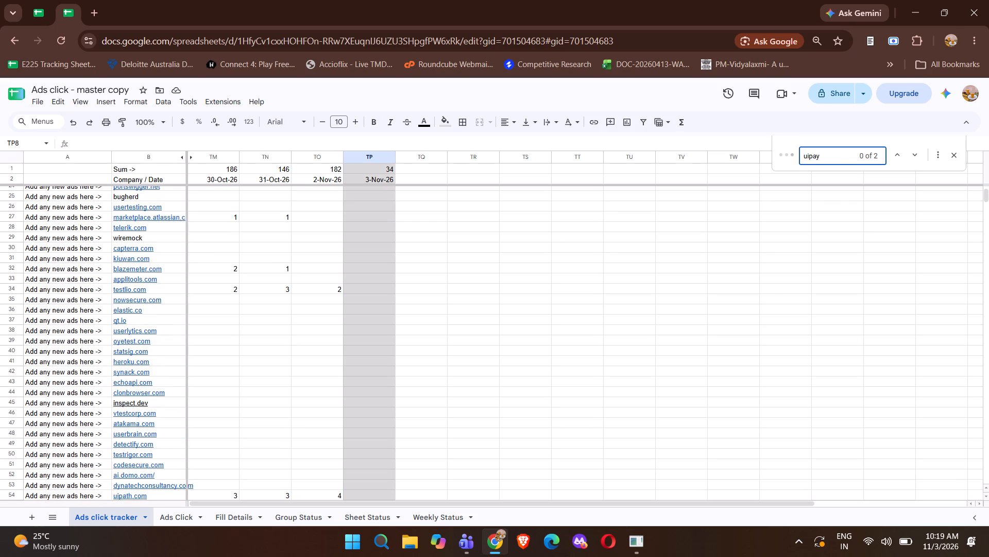
{"action": "left_click", "coordinate": [364, 495]}
{"action": "key", "text": "4"}
{"action": "key", "text": "Return"}
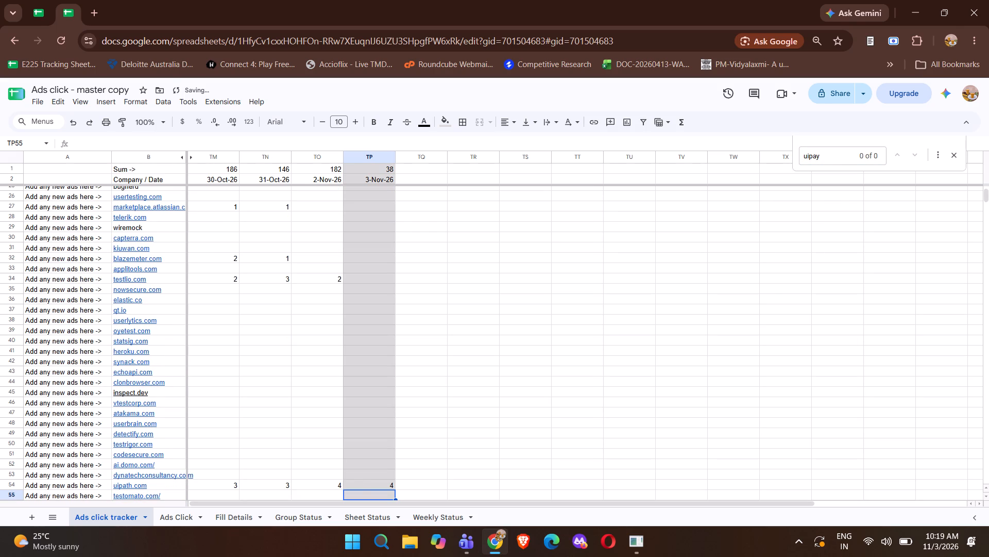
Enter 3 as the 3-Nov-26 count for testlio.com.
{"action": "left_click", "coordinate": [355, 280]}
{"action": "key", "text": "3"}
{"action": "key", "text": "Return"}
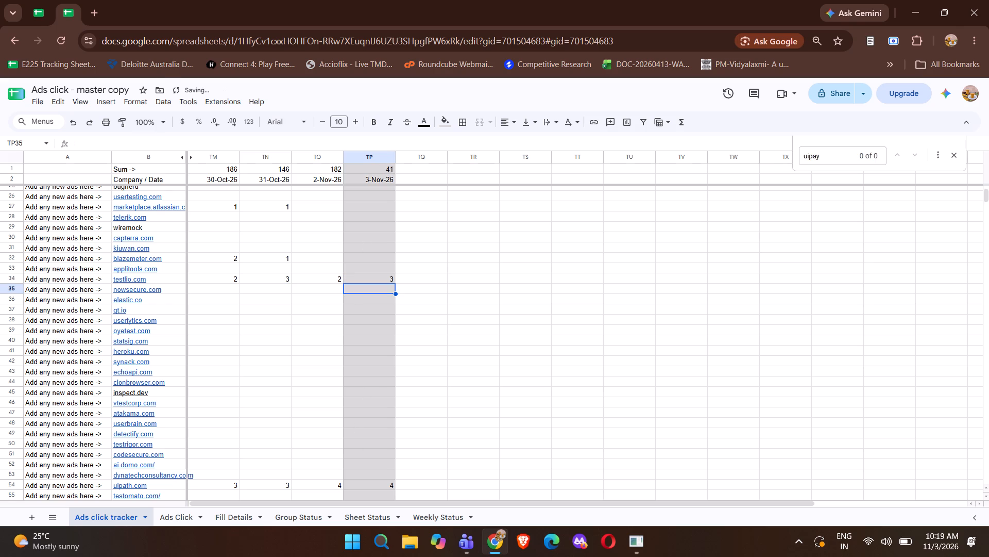
Find kyndryl.com in the tracker and enter 5 as its 3-Nov-26 count.
{"action": "key", "text": "ctrl+f"}
{"action": "type", "text": "ky"}
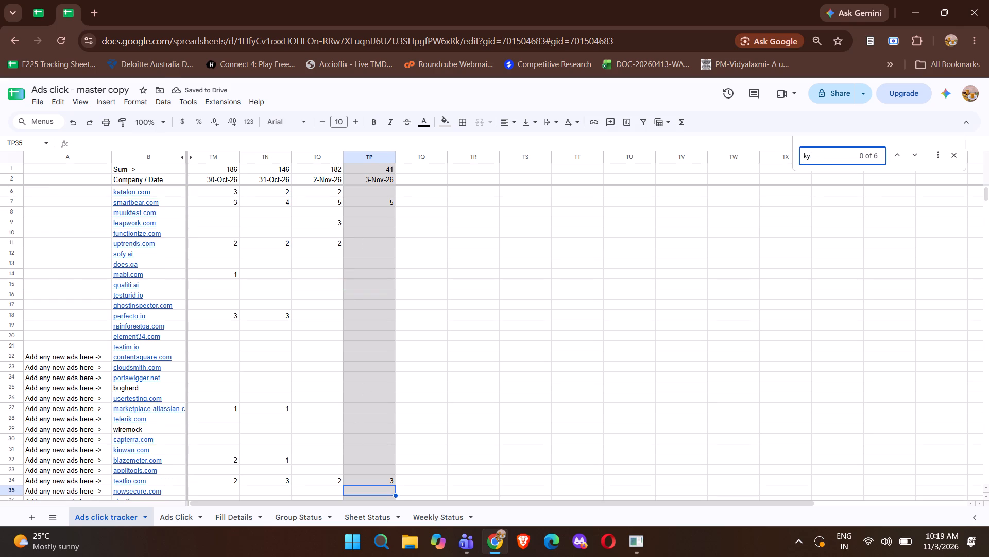
{"action": "key", "text": "n"}
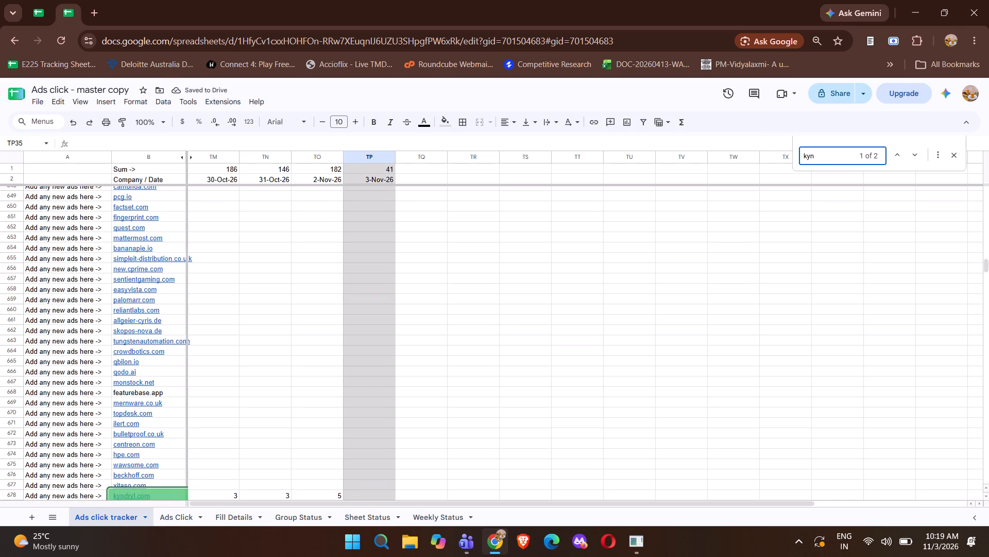
{"action": "left_click", "coordinate": [382, 498]}
{"action": "key", "text": "5"}
{"action": "key", "text": "Return"}
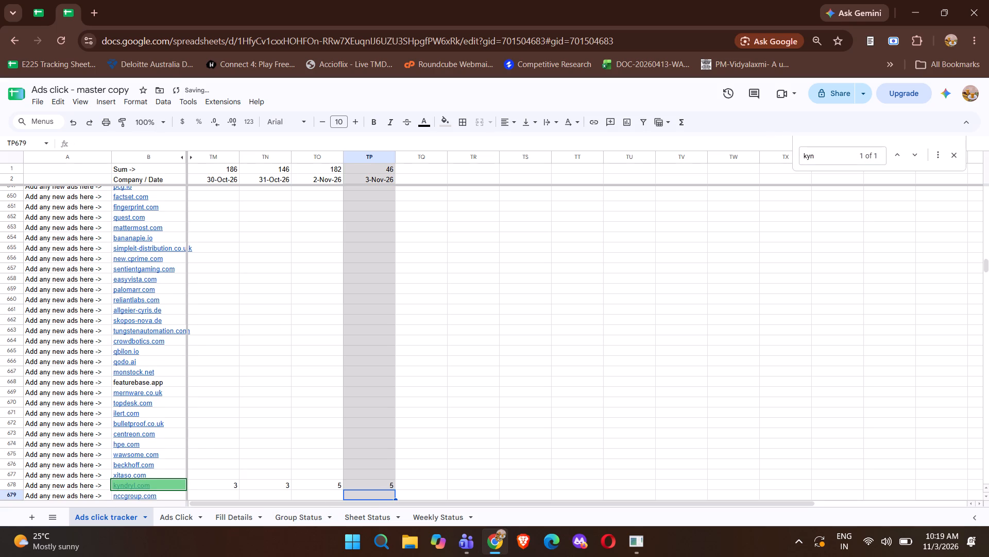
Enter 3 as the 3-Nov-26 count for kiro.dev, a few rows below kyndryl.com.
{"action": "scroll", "coordinate": [376, 335], "scroll_direction": "down", "scroll_amount": 2}
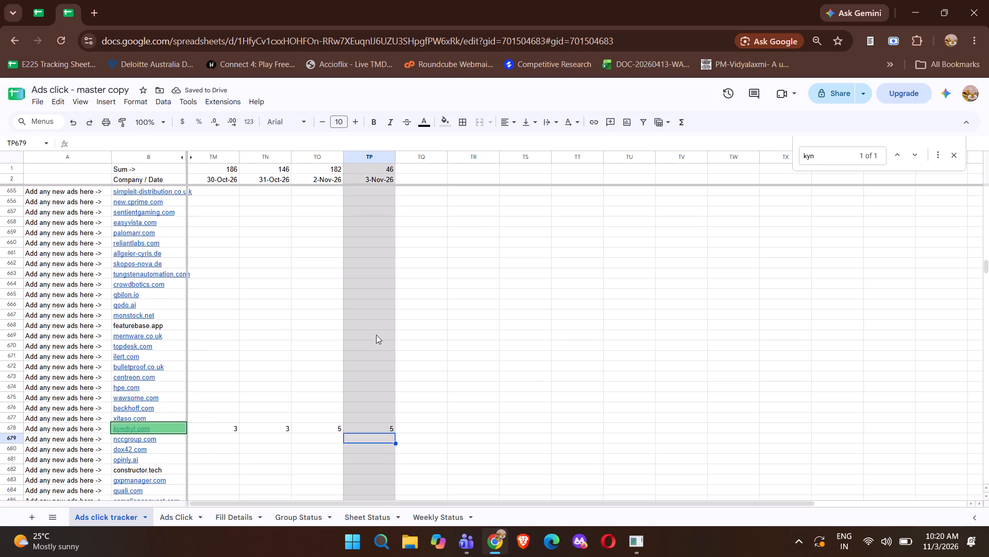
{"action": "scroll", "coordinate": [376, 335], "scroll_direction": "down", "scroll_amount": 2}
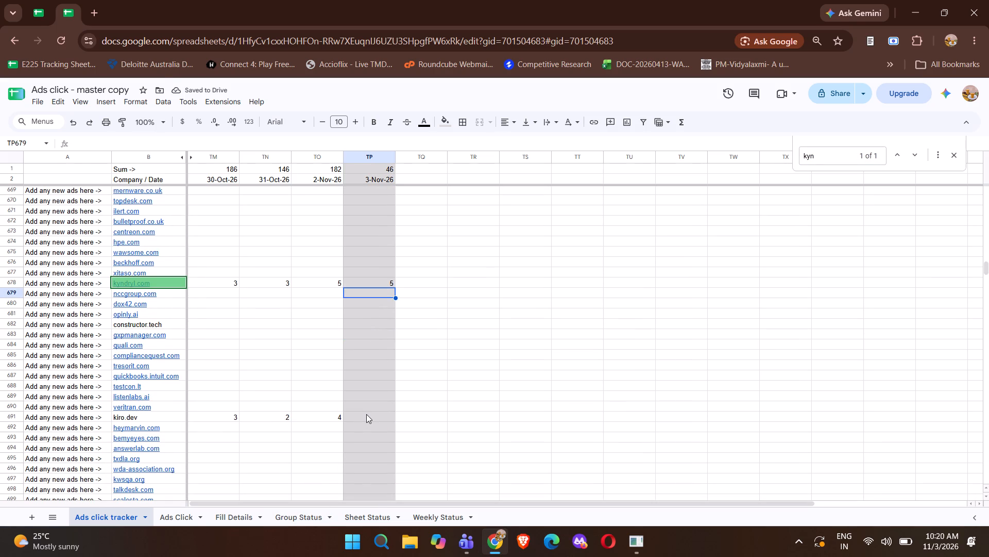
{"action": "left_click", "coordinate": [366, 414]}
{"action": "key", "text": "3"}
{"action": "key", "text": "Return"}
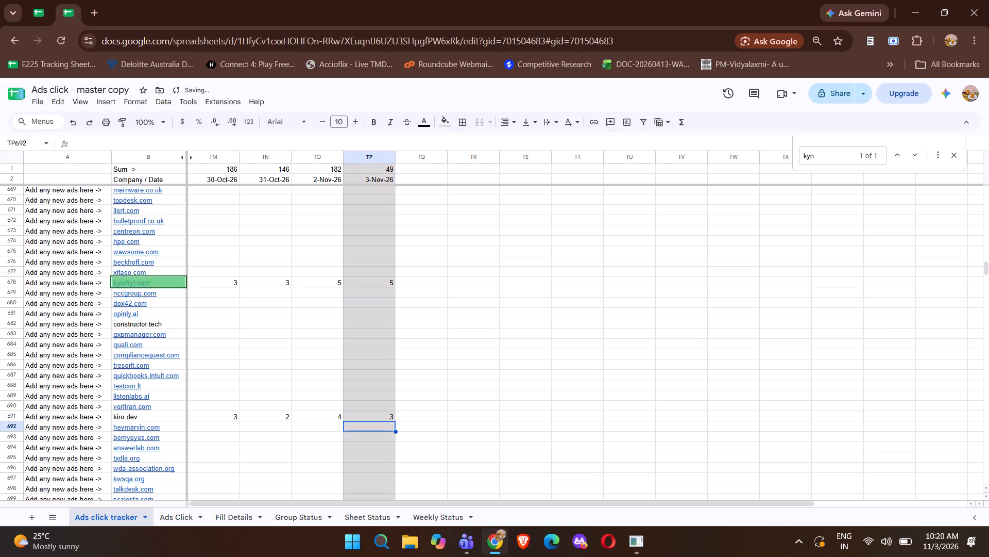
Enter 3-Nov-26 counts of 2 for newrelic.com and 3 for callstack.com, further up the tracker.
{"action": "scroll", "coordinate": [366, 414], "scroll_direction": "down", "scroll_amount": 4}
{"action": "scroll", "coordinate": [366, 414], "scroll_direction": "up", "scroll_amount": 8}
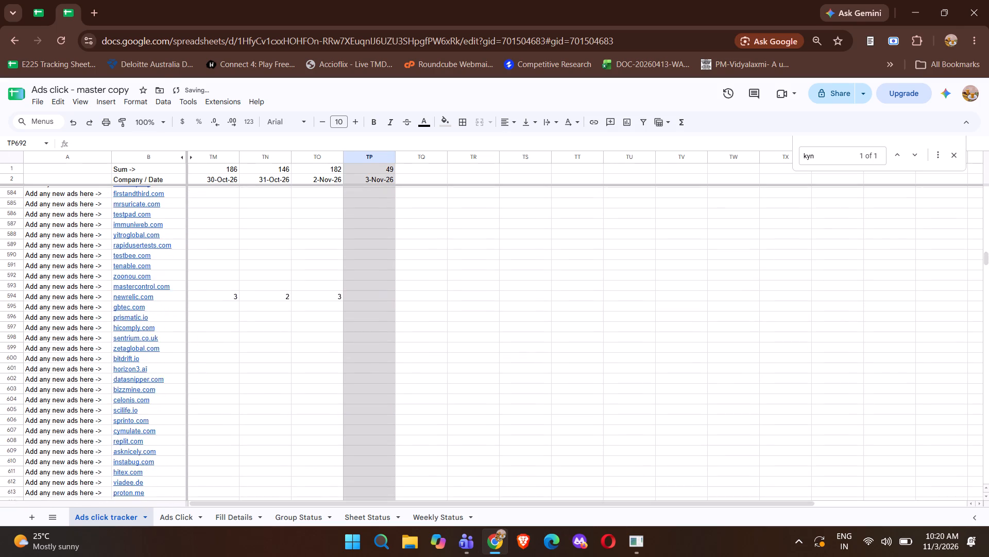
{"action": "scroll", "coordinate": [366, 414], "scroll_direction": "up", "scroll_amount": 1}
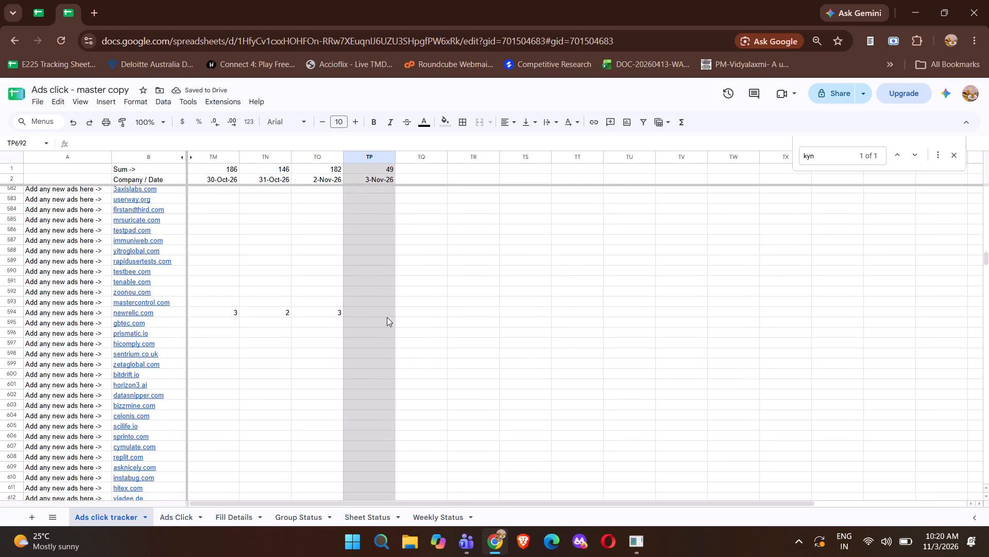
{"action": "left_click", "coordinate": [380, 313]}
{"action": "key", "text": "2"}
{"action": "key", "text": "Return"}
{"action": "scroll", "coordinate": [380, 313], "scroll_direction": "up", "scroll_amount": 7}
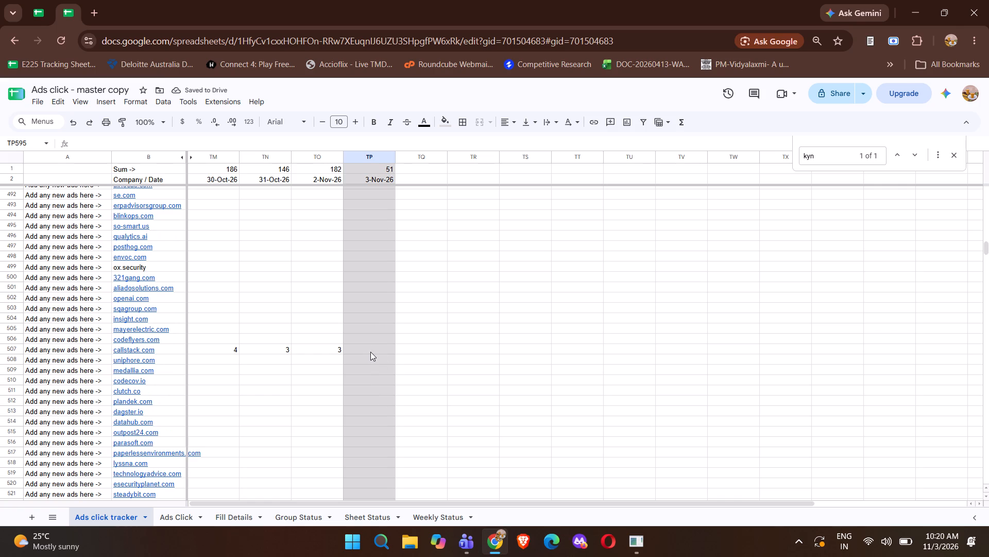
{"action": "left_click", "coordinate": [370, 352]}
{"action": "key", "text": "3"}
{"action": "key", "text": "Return"}
Enter 3 as the 3-Nov-26 count for meticulous.ai in row 400.
{"action": "scroll", "coordinate": [370, 352], "scroll_direction": "up", "scroll_amount": 4}
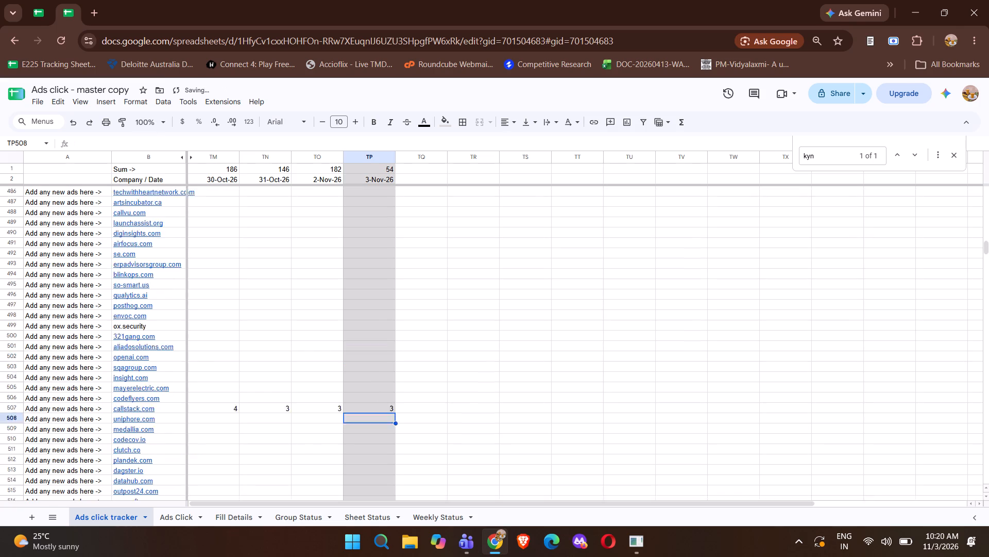
{"action": "scroll", "coordinate": [370, 352], "scroll_direction": "up", "scroll_amount": 3}
{"action": "scroll", "coordinate": [370, 352], "scroll_direction": "down", "scroll_amount": 2}
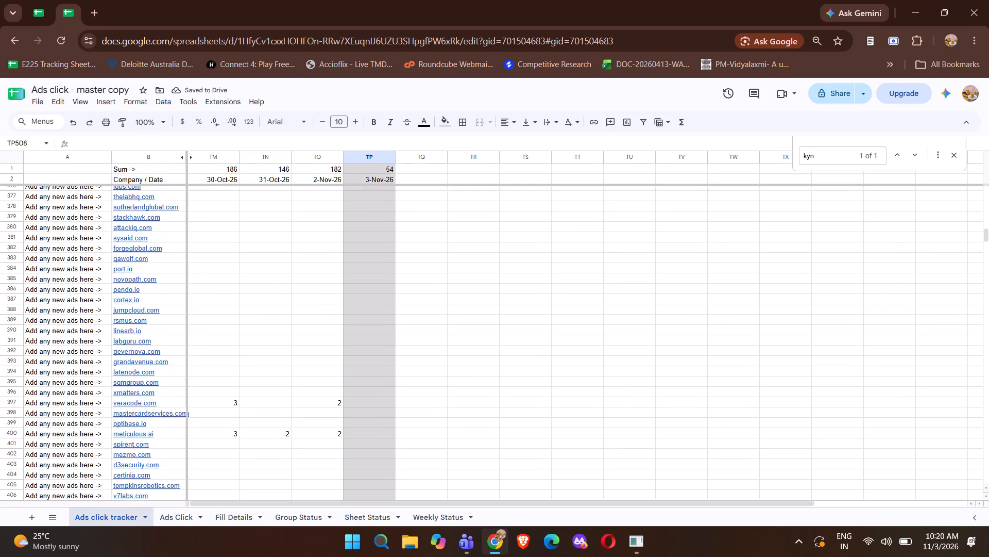
{"action": "scroll", "coordinate": [370, 352], "scroll_direction": "down", "scroll_amount": 1}
{"action": "left_click", "coordinate": [366, 405]}
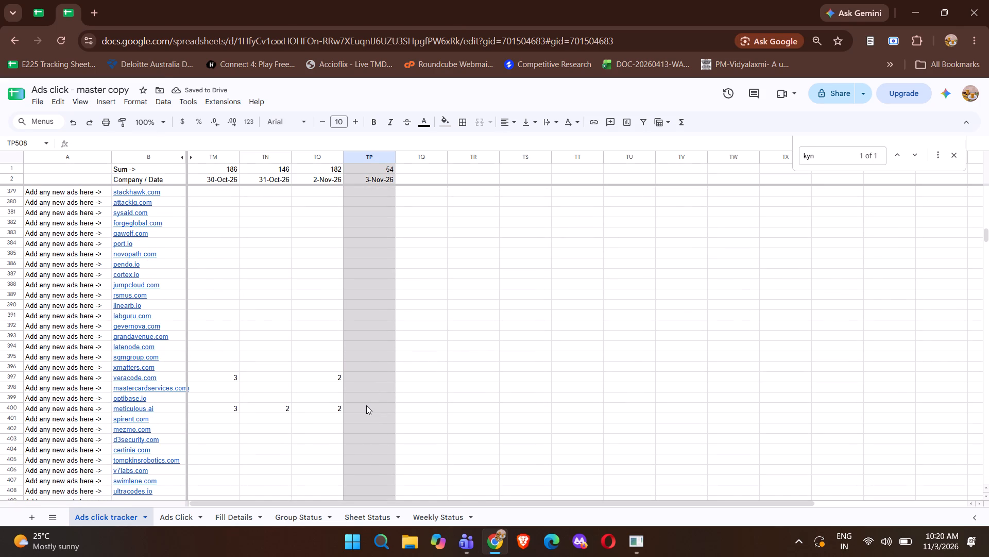
{"action": "key", "text": "3"}
{"action": "key", "text": "Return"}
Enter 5 as the 3-Nov-26 count for lovable.dev in row 169.
{"action": "scroll", "coordinate": [366, 405], "scroll_direction": "up", "scroll_amount": 3}
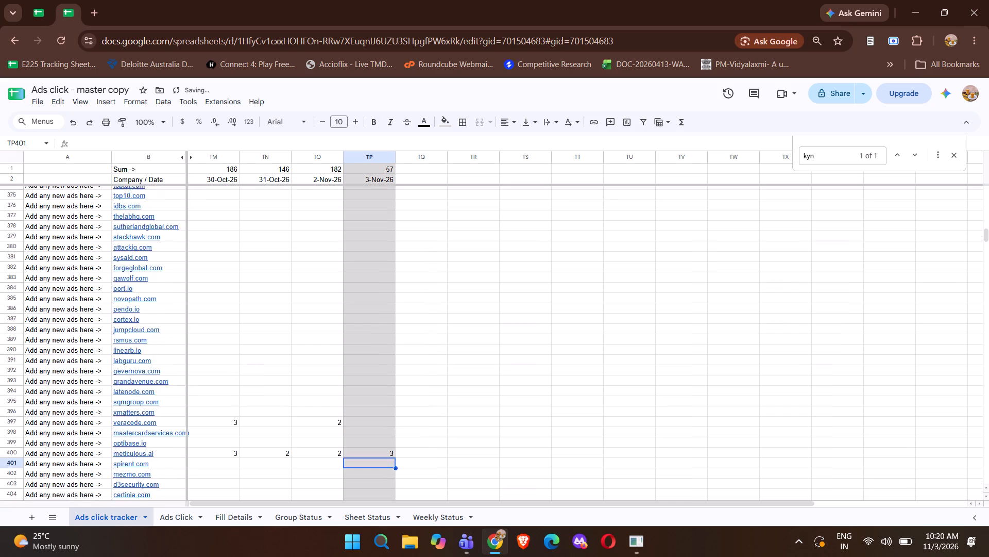
{"action": "scroll", "coordinate": [366, 405], "scroll_direction": "up", "scroll_amount": 3}
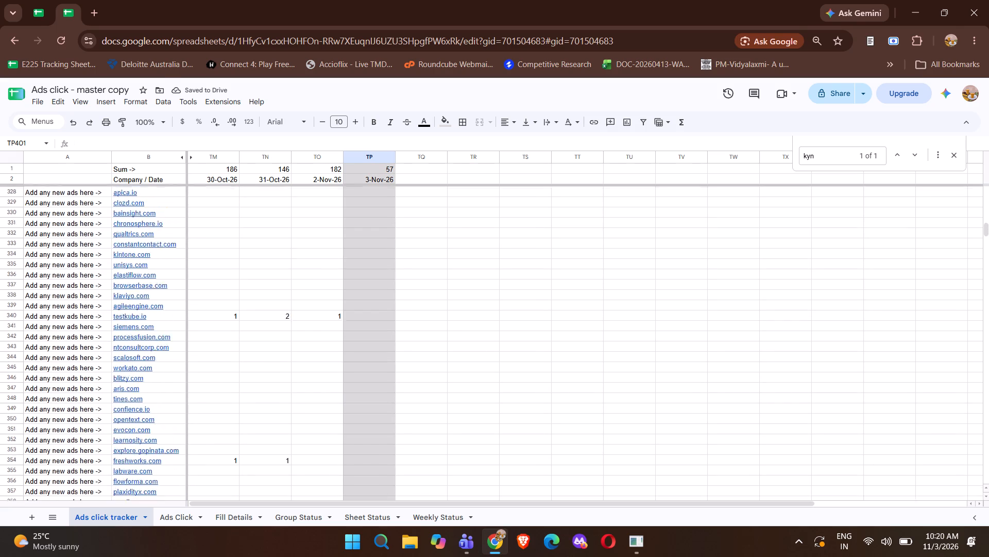
{"action": "scroll", "coordinate": [366, 405], "scroll_direction": "up", "scroll_amount": 4}
{"action": "scroll", "coordinate": [366, 405], "scroll_direction": "down", "scroll_amount": 2}
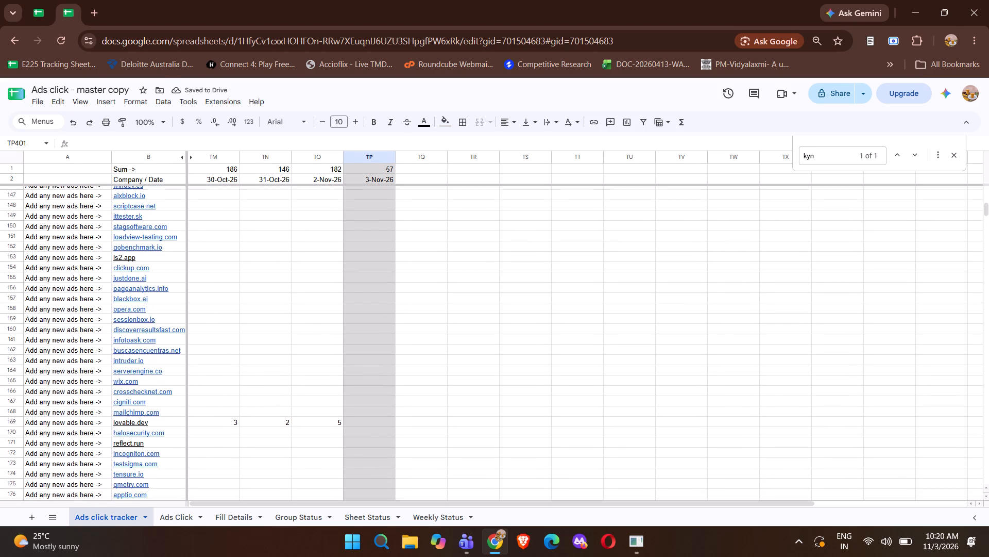
{"action": "scroll", "coordinate": [366, 405], "scroll_direction": "down", "scroll_amount": 1}
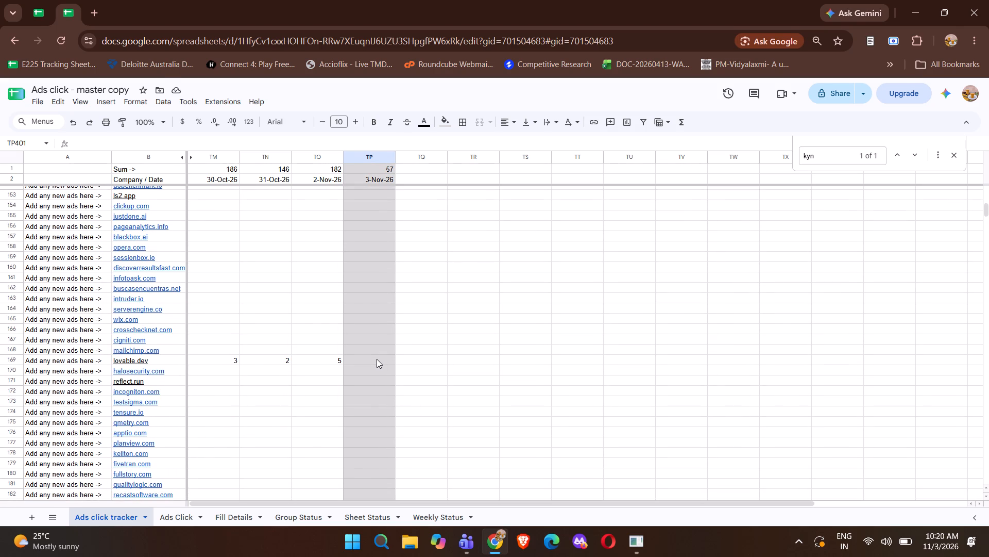
{"action": "left_click", "coordinate": [377, 359]}
{"action": "key", "text": "5"}
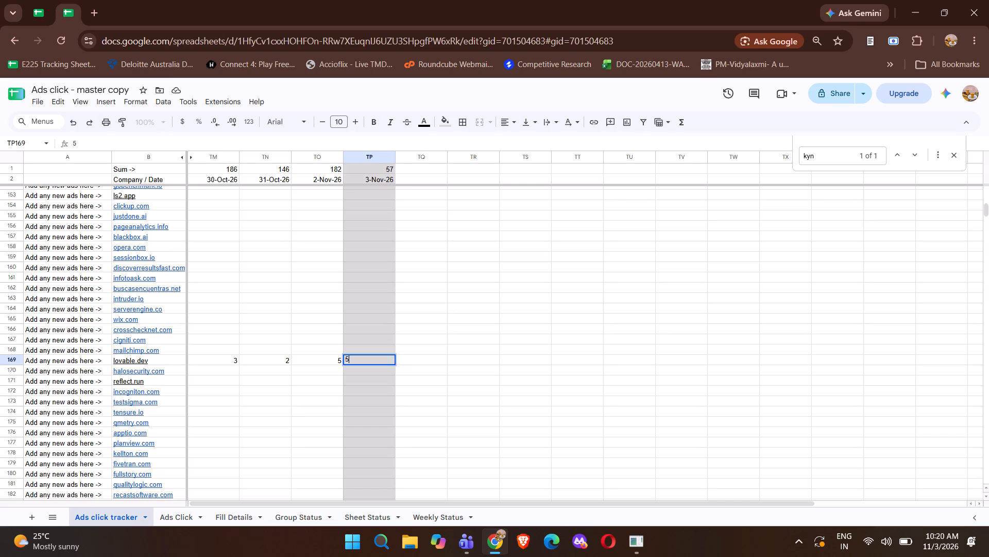
{"action": "key", "text": "Return"}
Enter 5 as the 3-Nov-26 count for ibm.com, just below testmo.com.
{"action": "scroll", "coordinate": [377, 359], "scroll_direction": "up", "scroll_amount": 6}
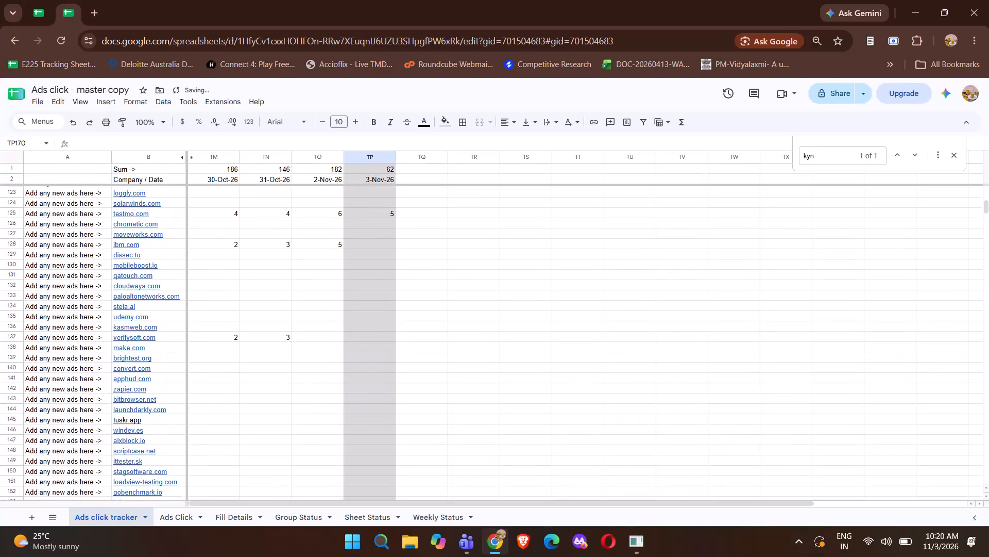
{"action": "scroll", "coordinate": [377, 359], "scroll_direction": "up", "scroll_amount": 1}
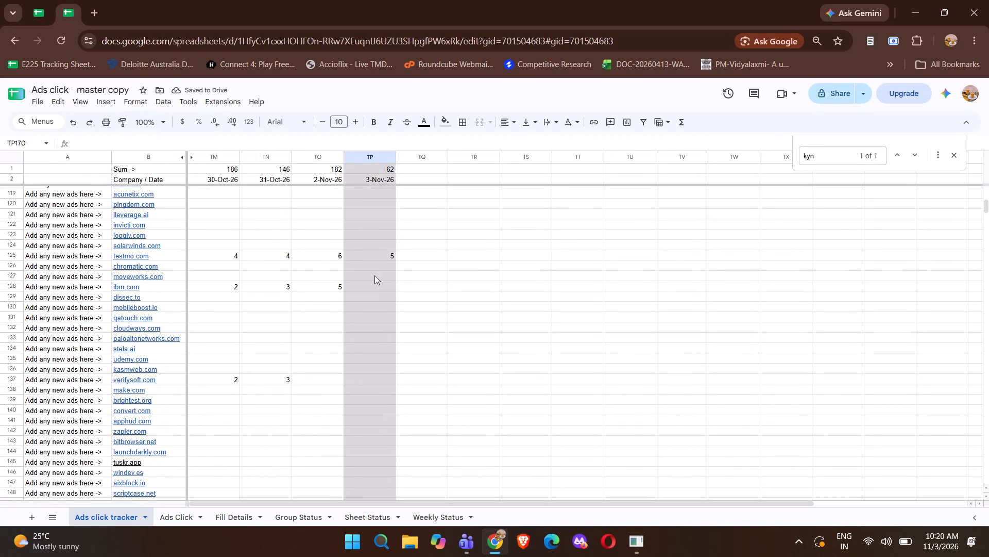
{"action": "left_click", "coordinate": [364, 284]}
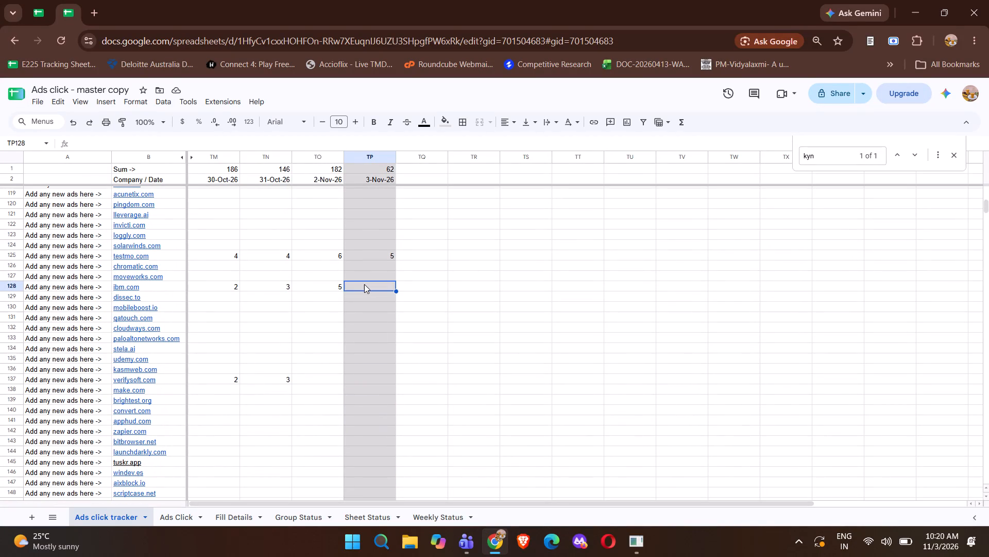
{"action": "key", "text": "5"}
{"action": "key", "text": "Return"}
Enter 3-Nov-26 counts of 4 for atlassian.com and 4 for qatestlab.com.
{"action": "scroll", "coordinate": [364, 284], "scroll_direction": "up", "scroll_amount": 2}
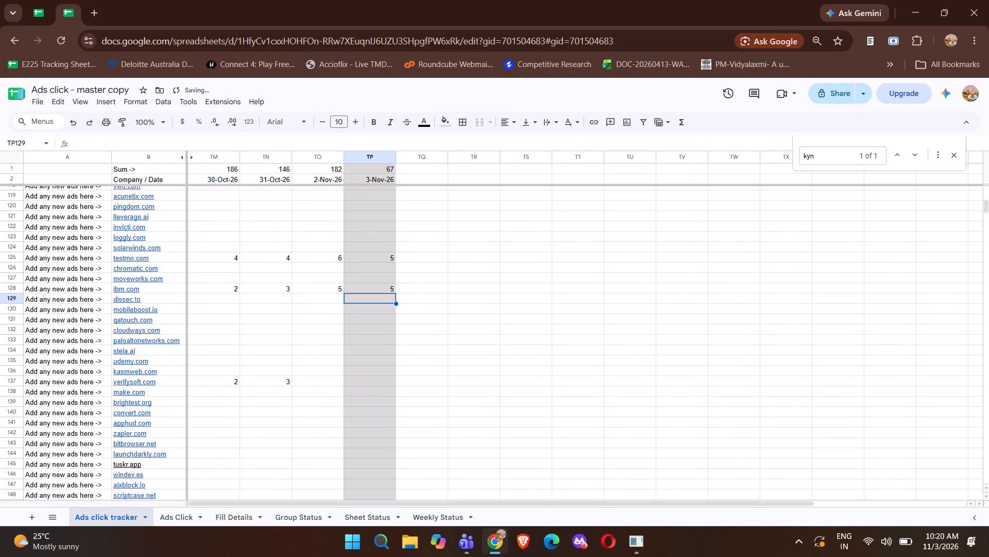
{"action": "scroll", "coordinate": [364, 284], "scroll_direction": "up", "scroll_amount": 3}
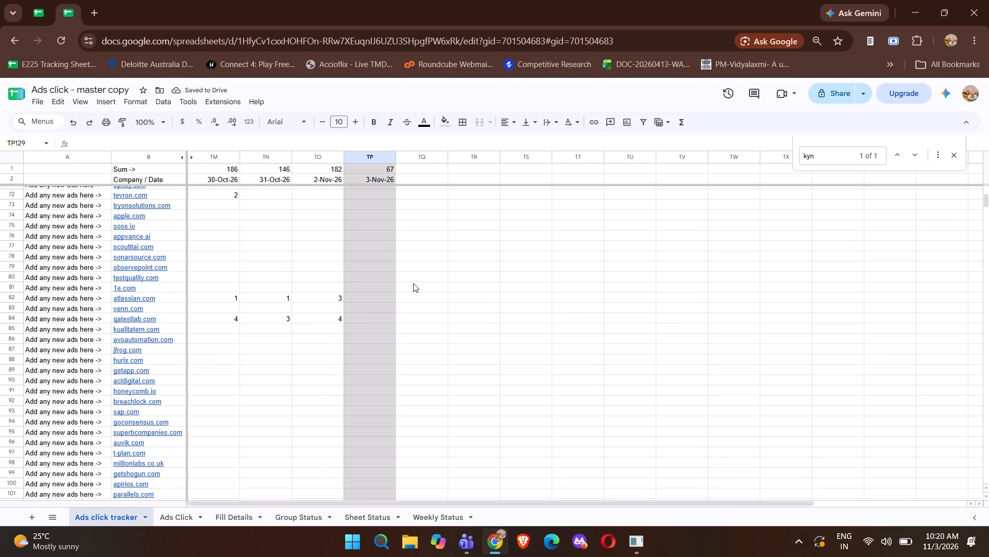
{"action": "left_click", "coordinate": [373, 293]}
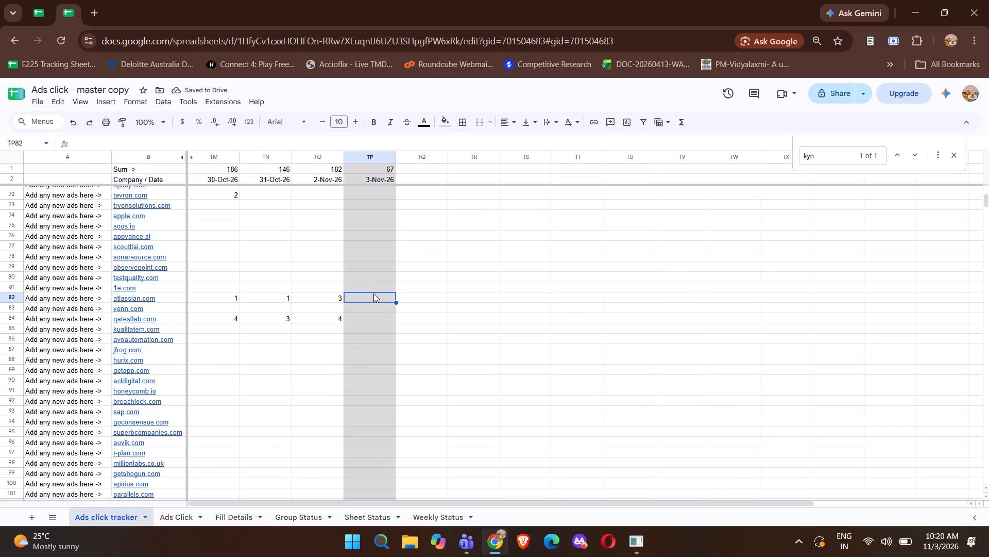
{"action": "key", "text": "4"}
{"action": "key", "text": "Return"}
{"action": "left_click", "coordinate": [363, 319]}
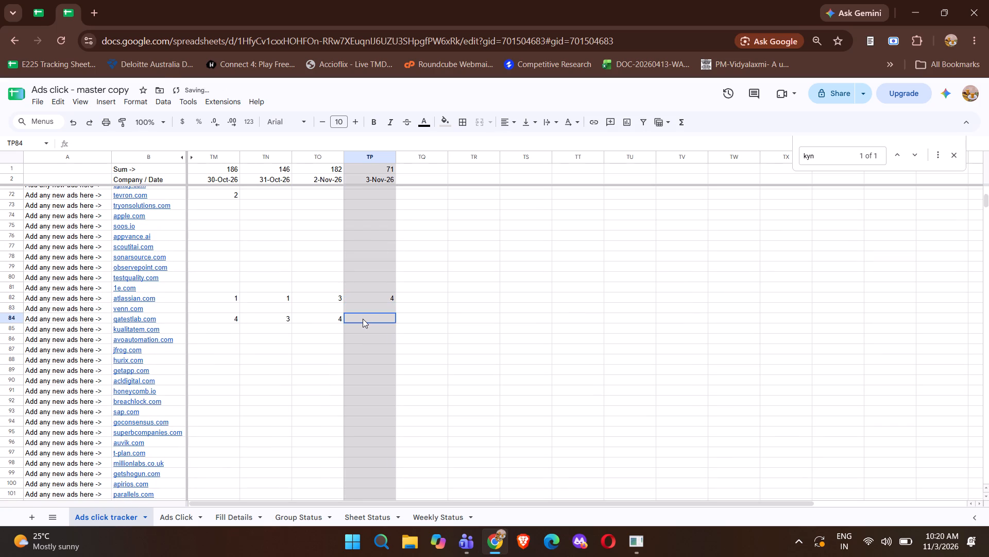
{"action": "key", "text": "4"}
{"action": "key", "text": "Return"}
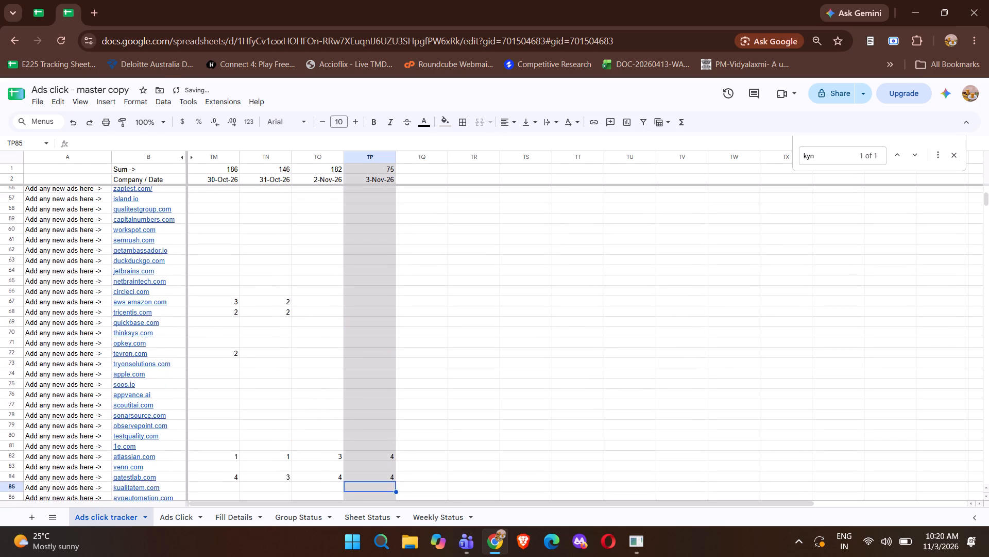
Enter 2 as the 3-Nov-26 count for aws.amazon.com in row 67.
{"action": "scroll", "coordinate": [363, 319], "scroll_direction": "up", "scroll_amount": 1}
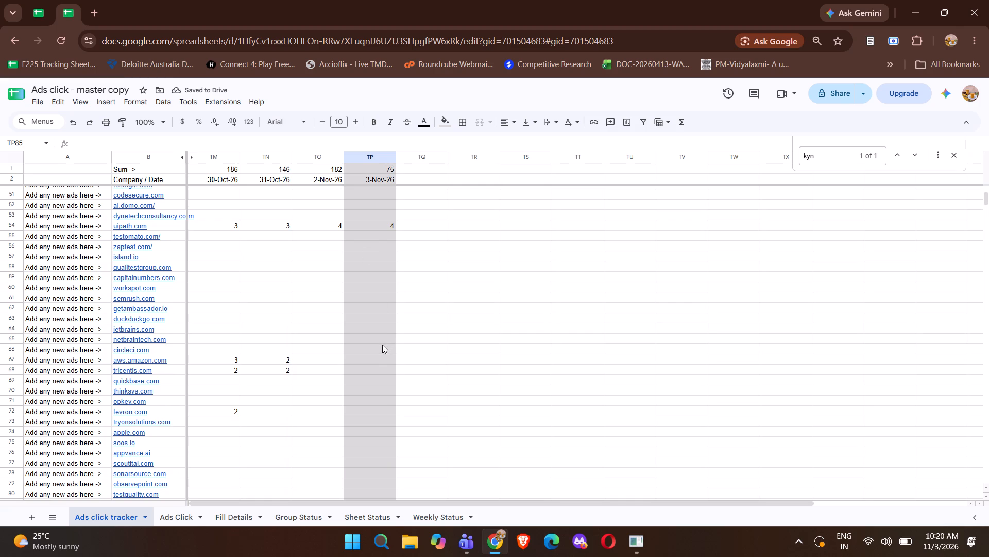
{"action": "left_click", "coordinate": [371, 355]}
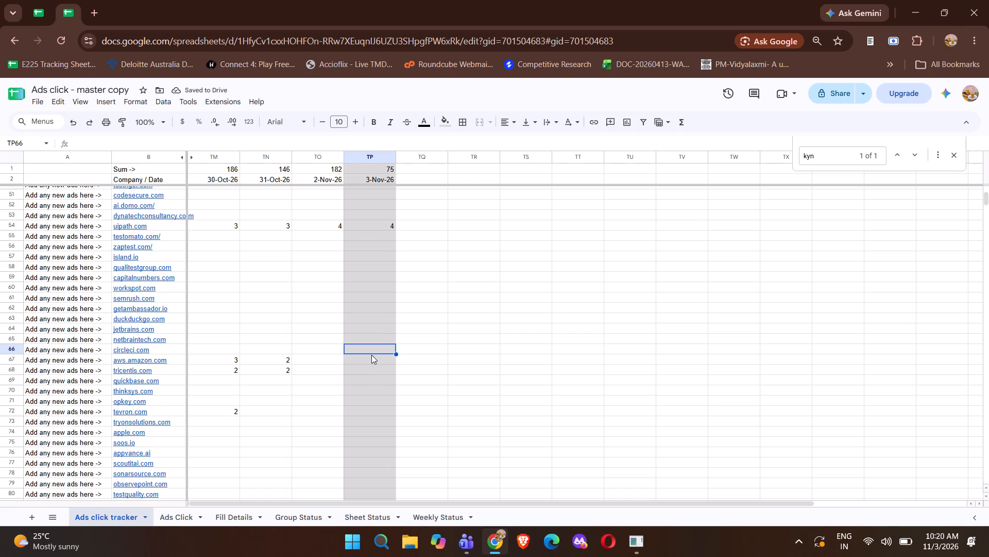
{"action": "key", "text": "Down"}
{"action": "key", "text": "2"}
{"action": "key", "text": "Return"}
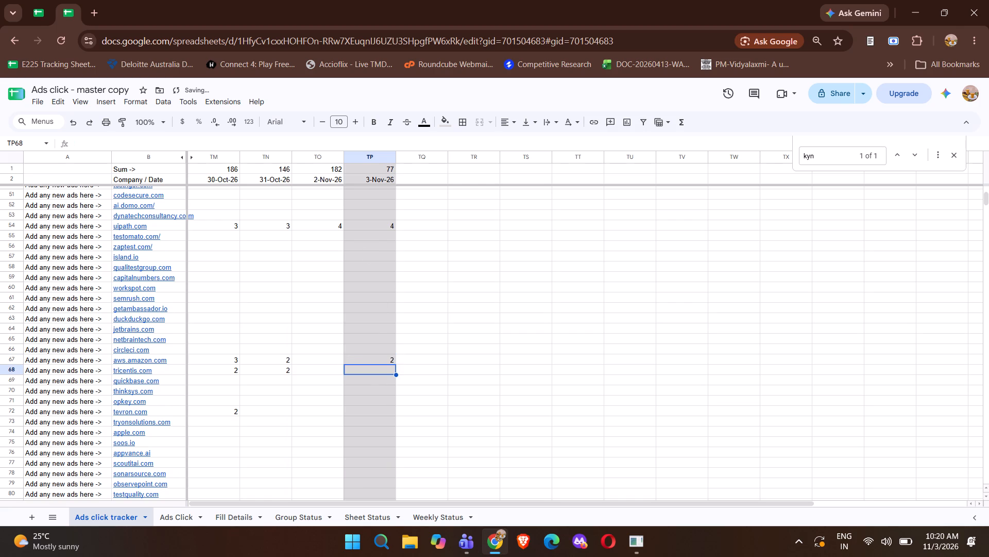
Enter 2 as the 3-Nov-26 count for blazemeter.com in row 32.
{"action": "scroll", "coordinate": [371, 355], "scroll_direction": "up", "scroll_amount": 4}
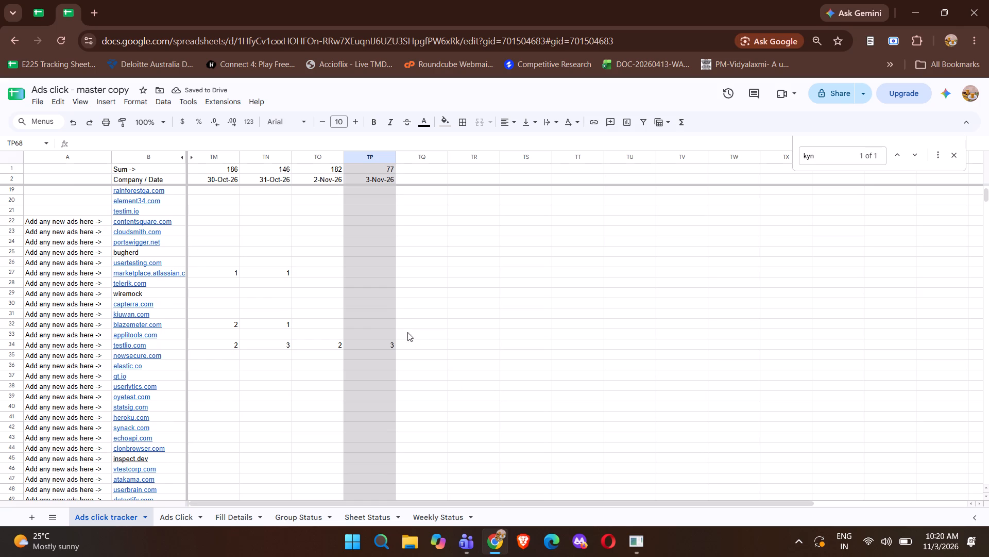
{"action": "left_click", "coordinate": [388, 325]}
{"action": "key", "text": "2"}
{"action": "key", "text": "Return"}
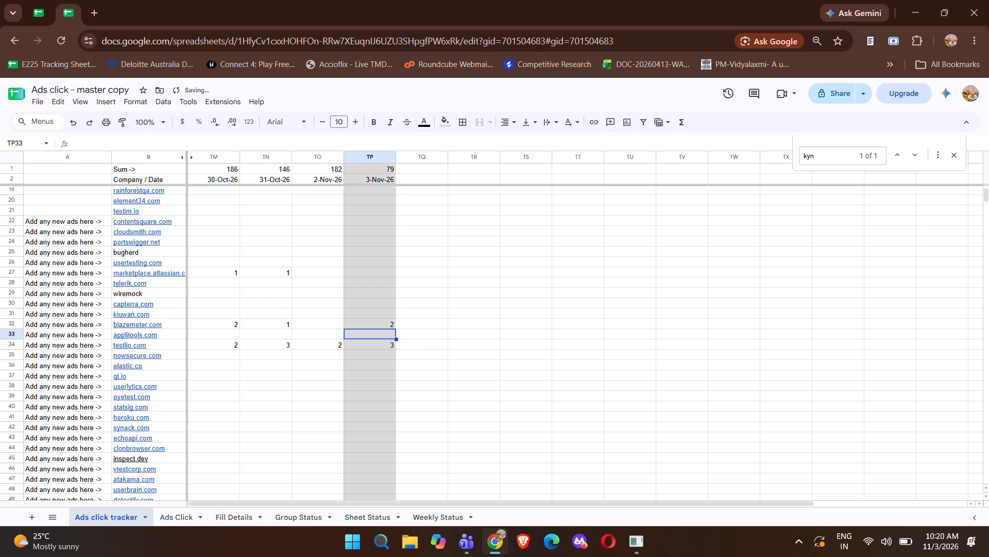
Enter 3 as the 3-Nov-26 count for applitools.com, directly below blazemeter.com.
{"action": "scroll", "coordinate": [388, 325], "scroll_direction": "up", "scroll_amount": 4}
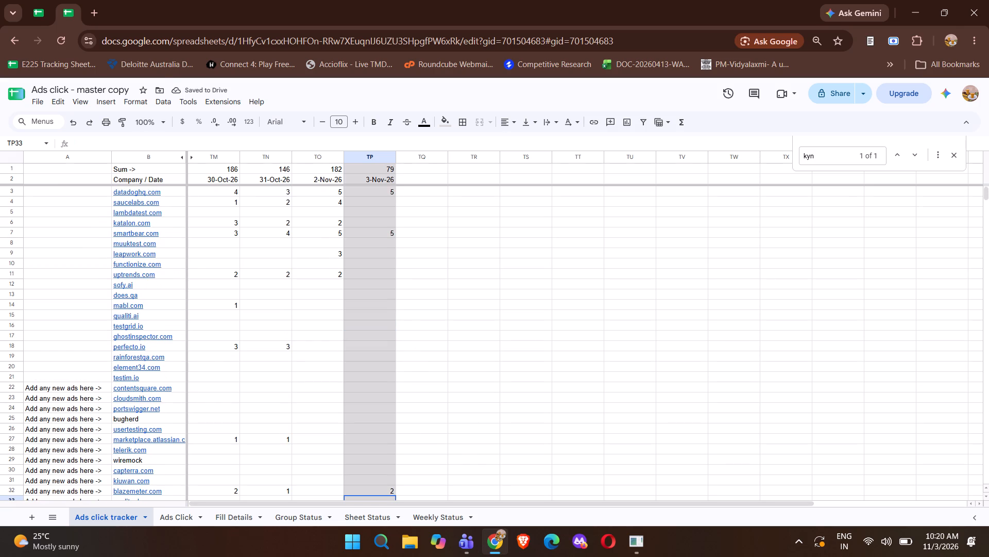
{"action": "scroll", "coordinate": [395, 306], "scroll_direction": "down", "scroll_amount": 1}
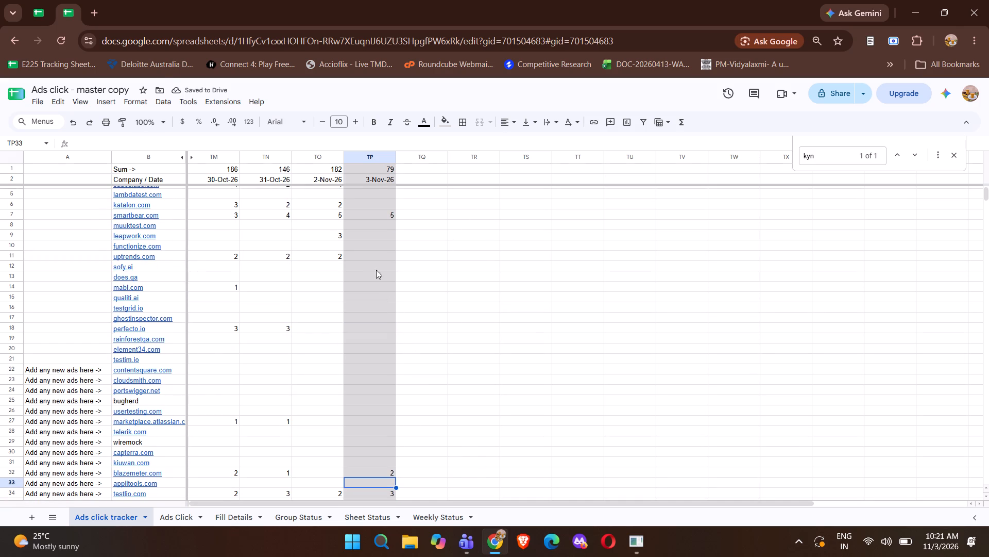
{"action": "key", "text": "3"}
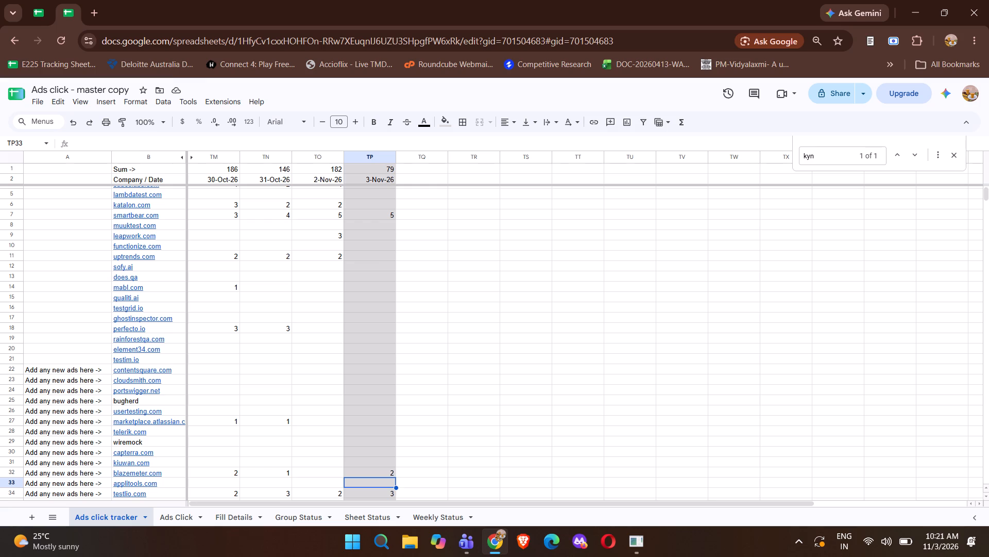
{"action": "key", "text": "Return"}
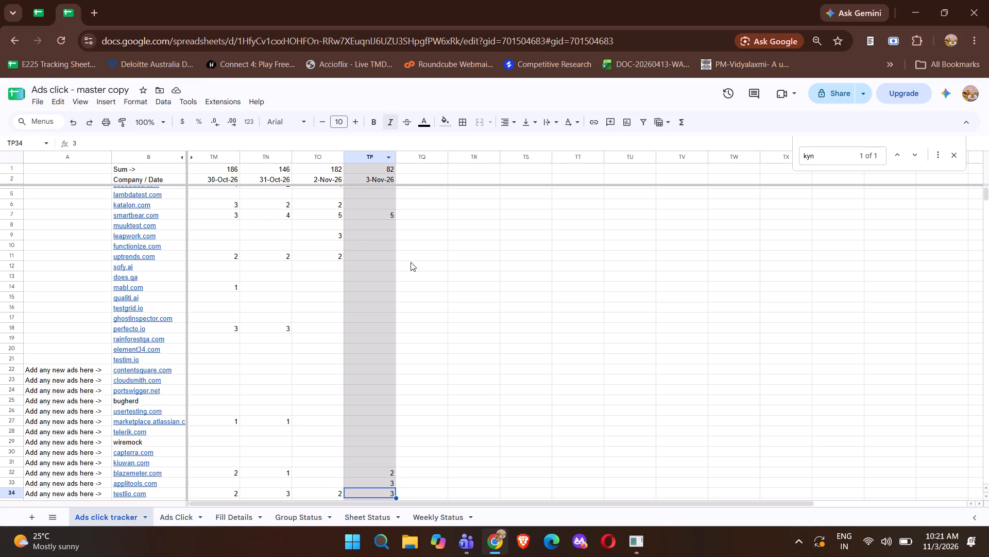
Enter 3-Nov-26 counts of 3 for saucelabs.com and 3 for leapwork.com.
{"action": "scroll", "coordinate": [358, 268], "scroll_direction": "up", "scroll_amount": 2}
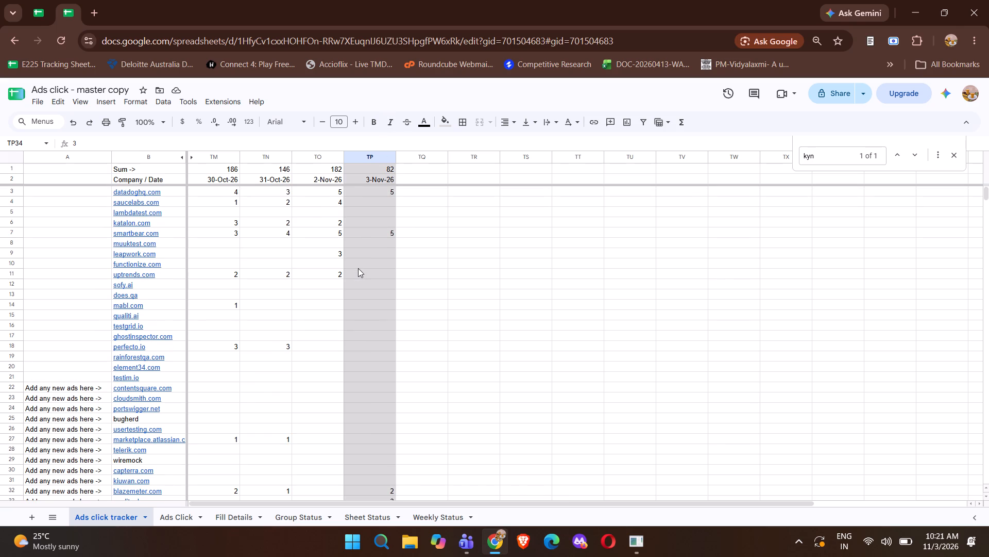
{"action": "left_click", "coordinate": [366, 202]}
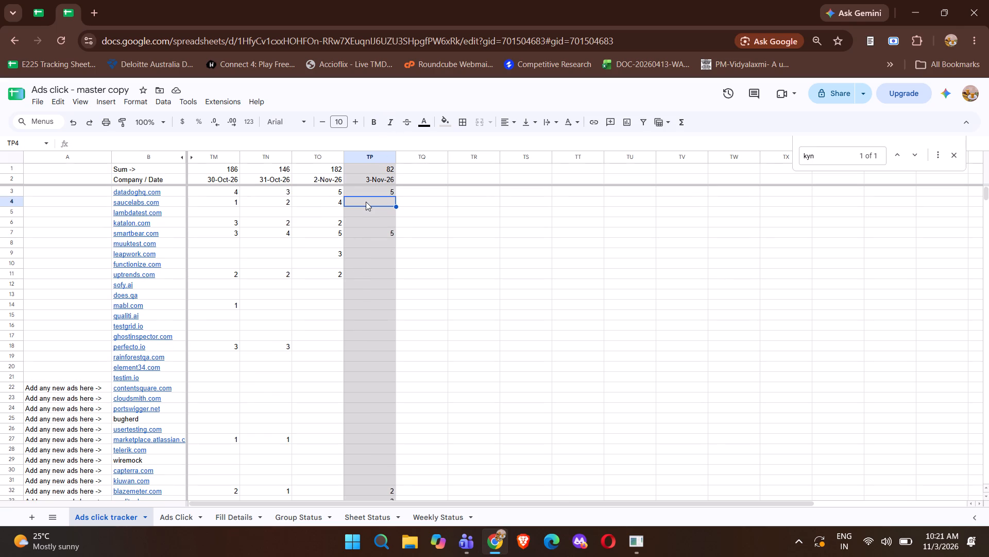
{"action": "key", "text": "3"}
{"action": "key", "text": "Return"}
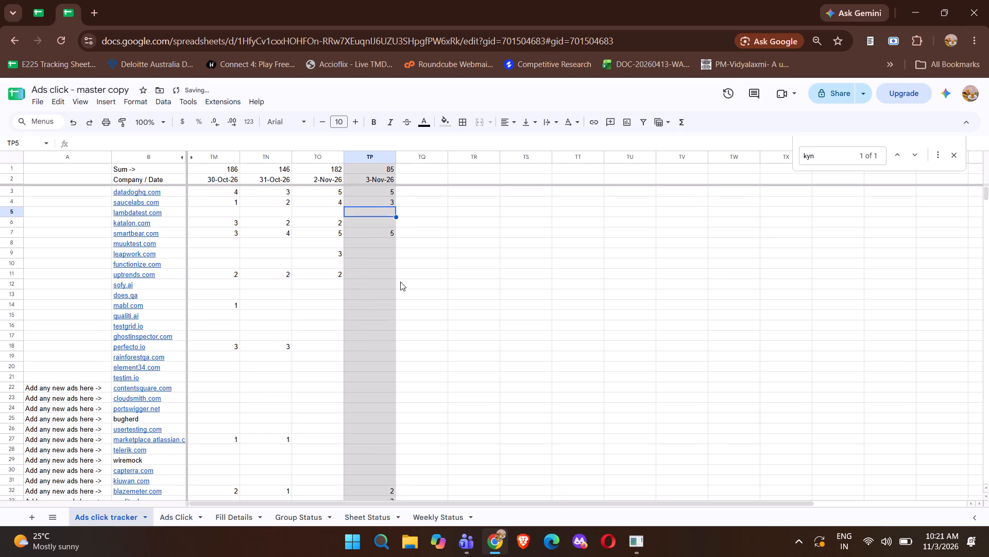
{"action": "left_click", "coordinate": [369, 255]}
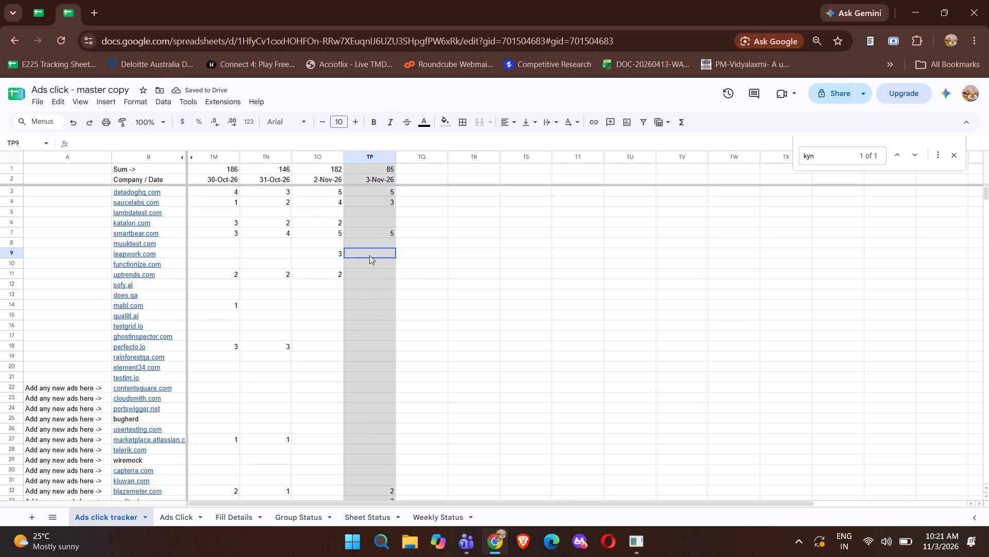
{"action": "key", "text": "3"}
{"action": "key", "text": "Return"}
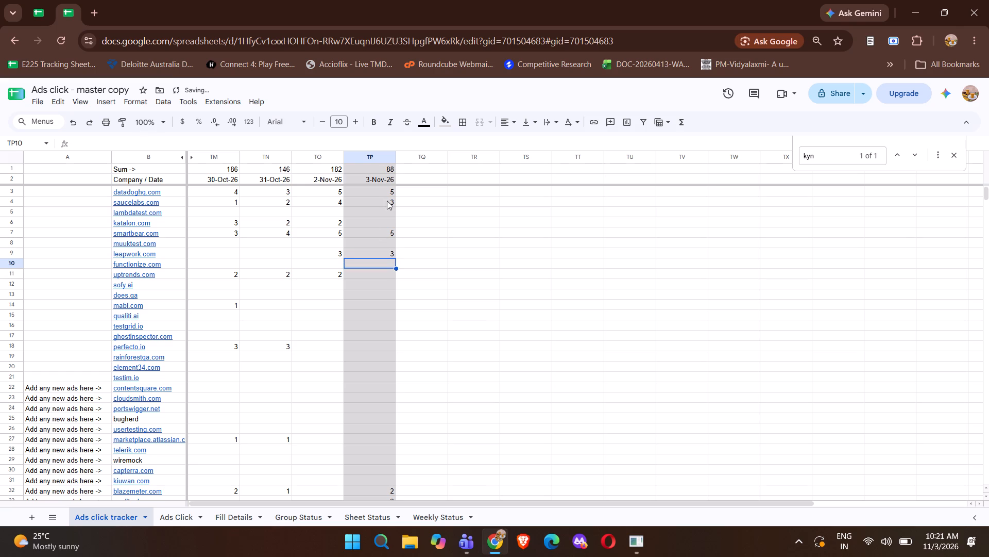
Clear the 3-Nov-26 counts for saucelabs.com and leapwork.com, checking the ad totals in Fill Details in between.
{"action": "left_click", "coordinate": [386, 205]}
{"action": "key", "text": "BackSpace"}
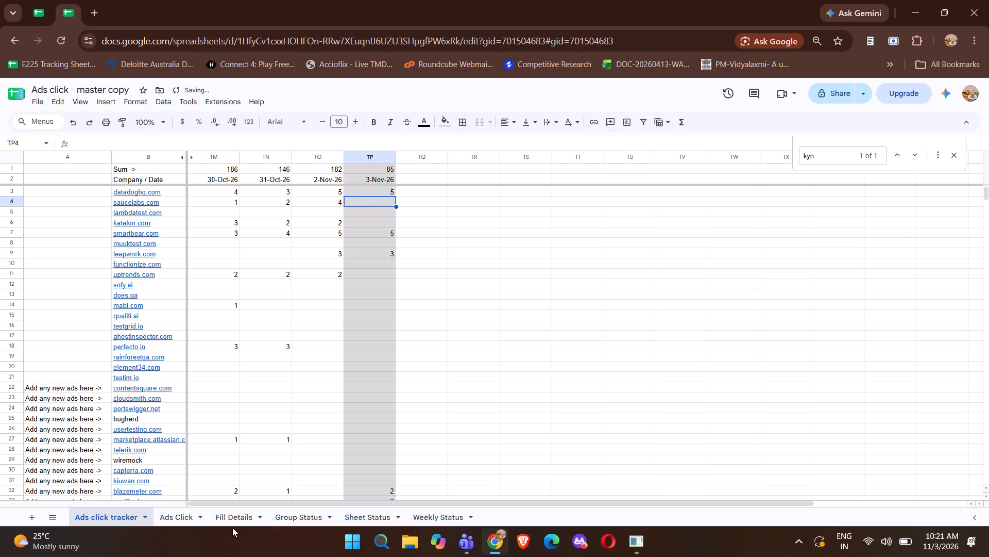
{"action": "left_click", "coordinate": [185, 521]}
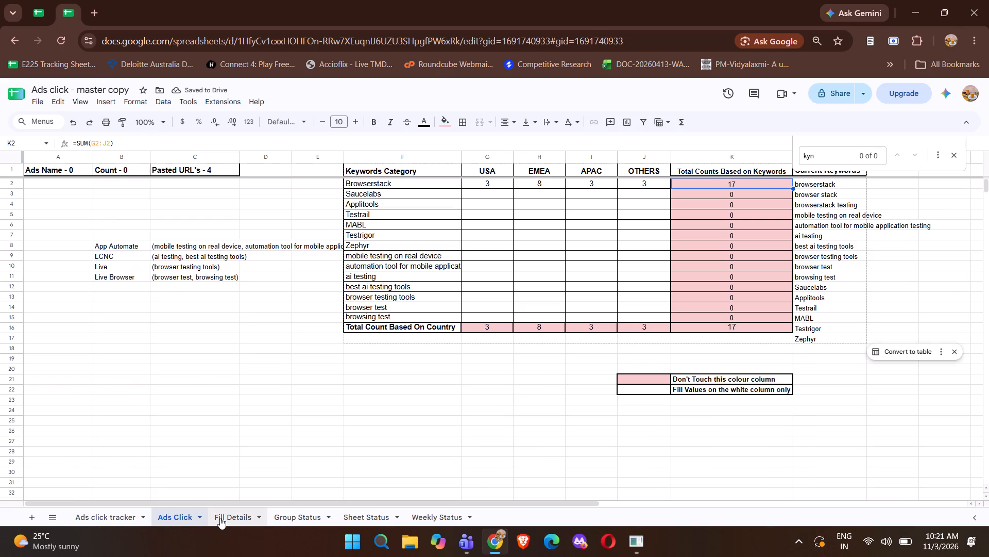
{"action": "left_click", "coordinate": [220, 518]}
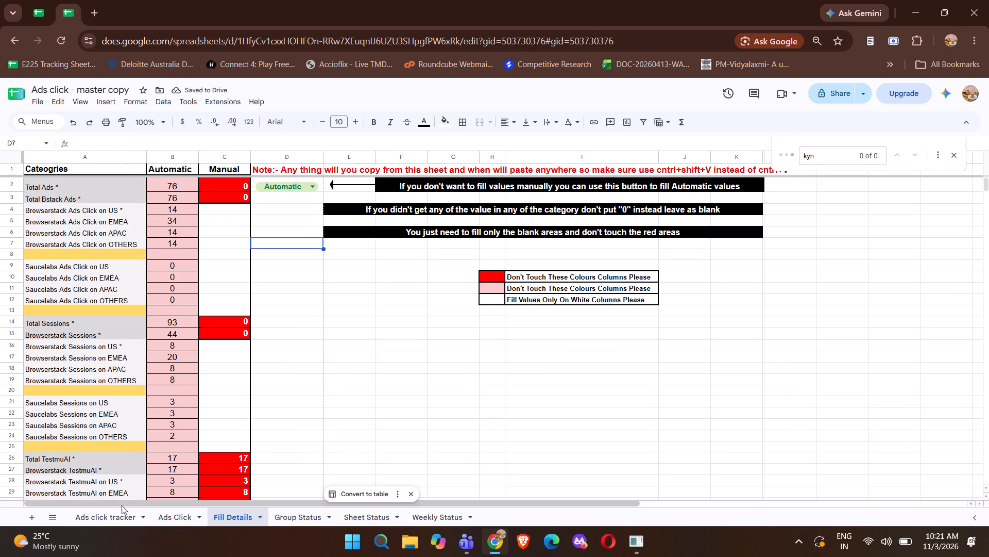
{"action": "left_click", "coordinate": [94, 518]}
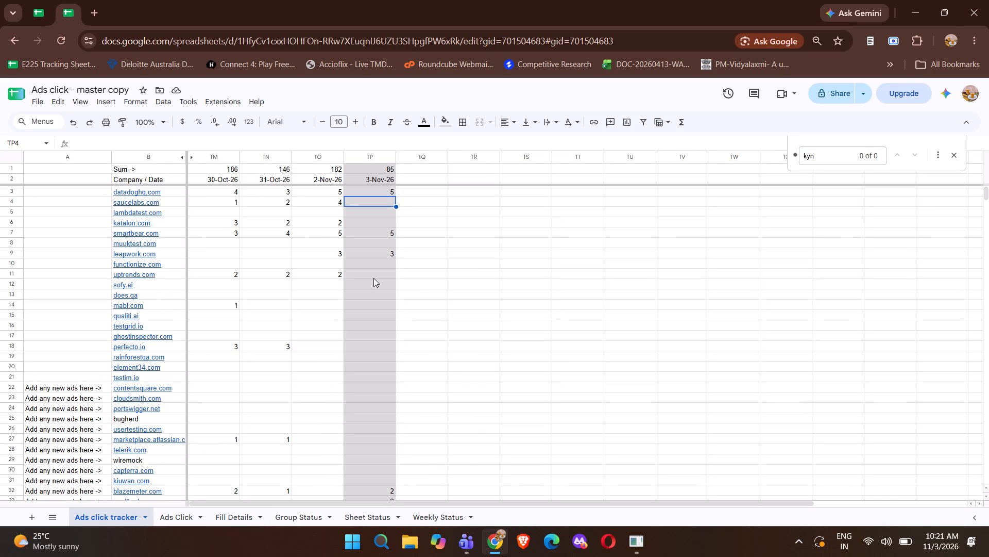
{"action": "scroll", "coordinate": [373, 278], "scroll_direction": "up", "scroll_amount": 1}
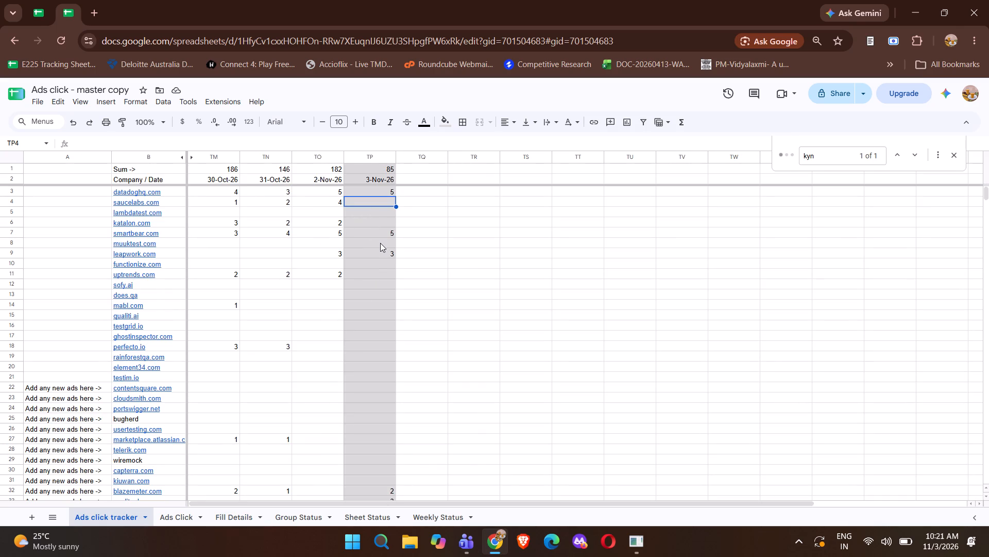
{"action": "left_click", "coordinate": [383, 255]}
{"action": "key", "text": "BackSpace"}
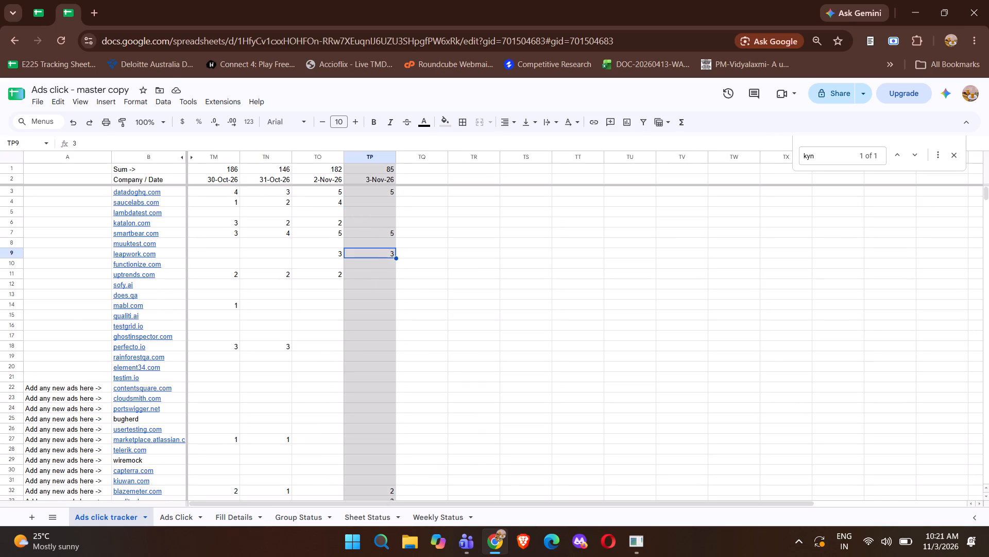
Clear the 3-Nov-26 counts for applitools.com in row 33 and testlio.com in row 34.
{"action": "scroll", "coordinate": [383, 255], "scroll_direction": "down", "scroll_amount": 3}
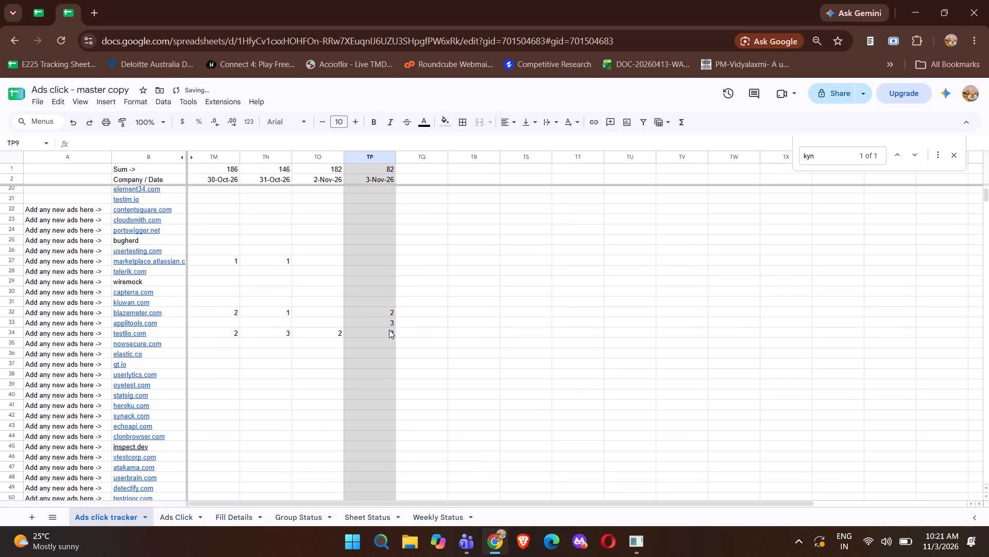
{"action": "left_click", "coordinate": [378, 314]}
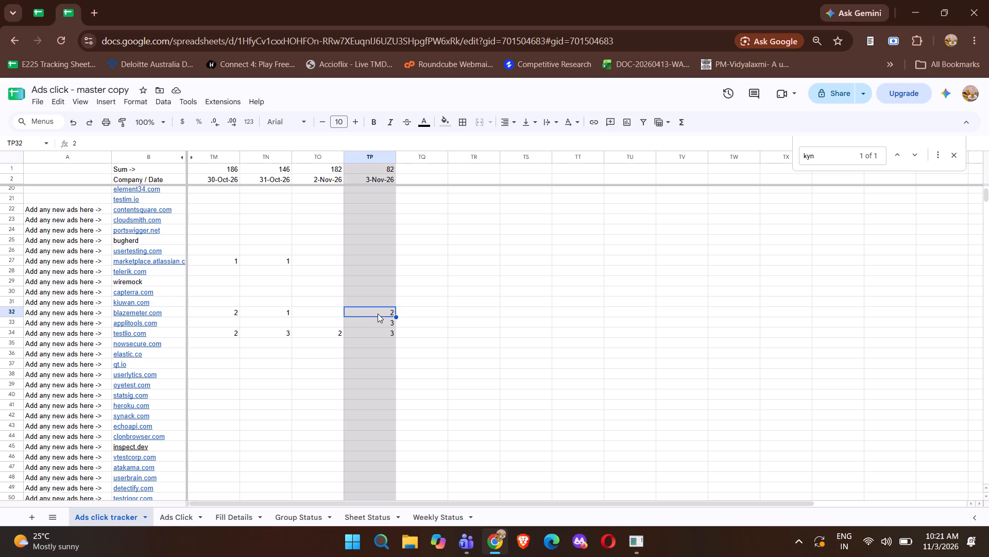
{"action": "key", "text": "Down"}
{"action": "key", "text": "BackSpace"}
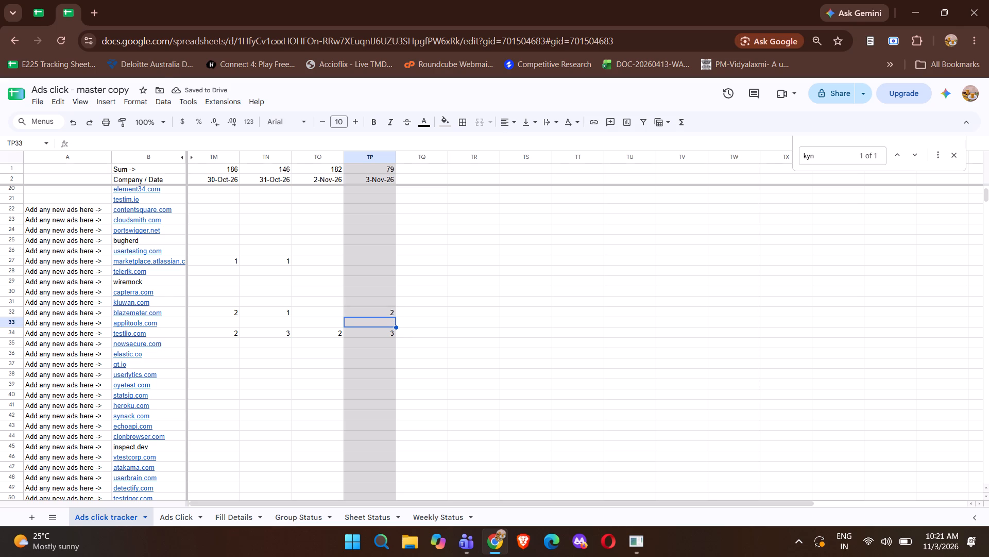
{"action": "left_click", "coordinate": [376, 331]}
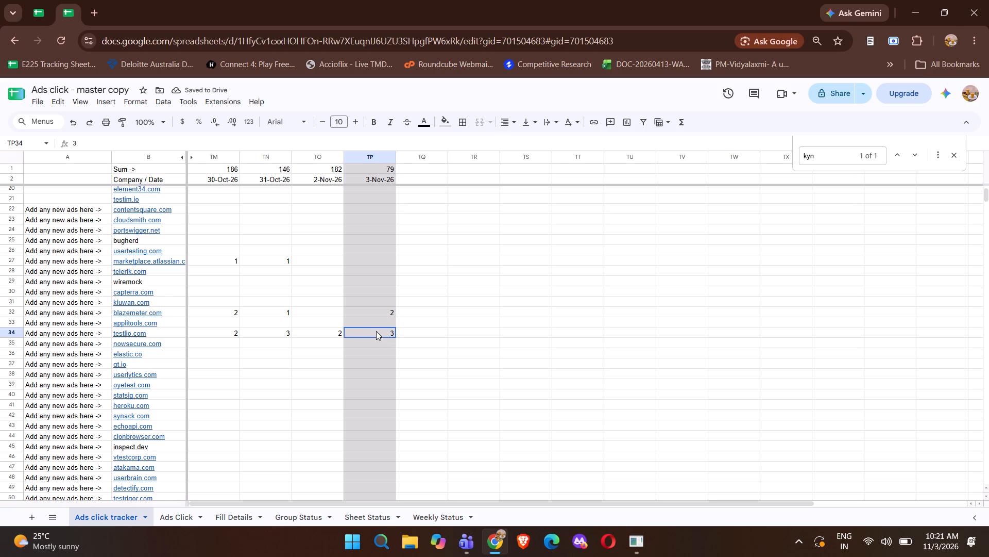
{"action": "key", "text": "BackSpace"}
Hide the 30-Oct-26 column (TM) in the Ads click tracker sheet.
{"action": "left_click", "coordinate": [447, 331]}
{"action": "scroll", "coordinate": [447, 331], "scroll_direction": "down", "scroll_amount": 2}
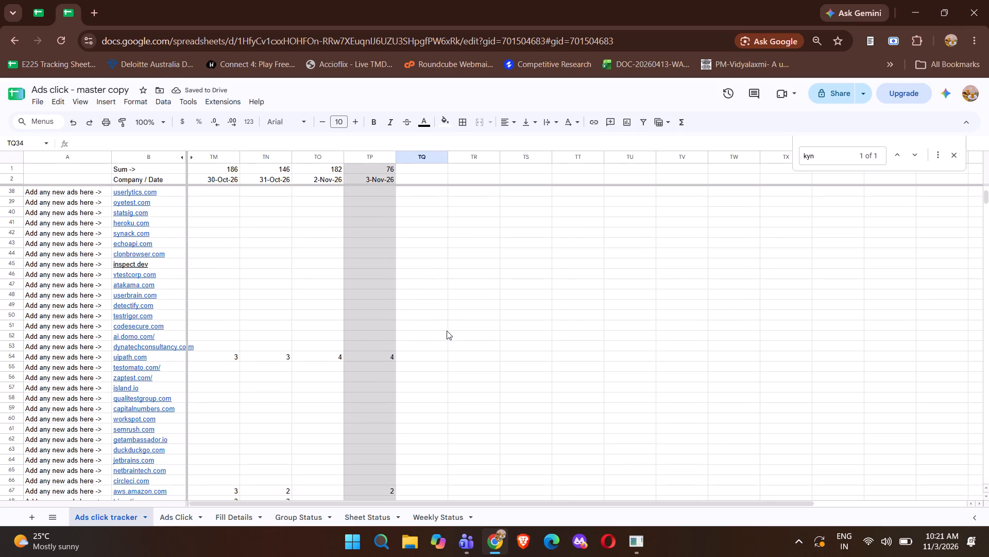
{"action": "scroll", "coordinate": [447, 331], "scroll_direction": "up", "scroll_amount": 4}
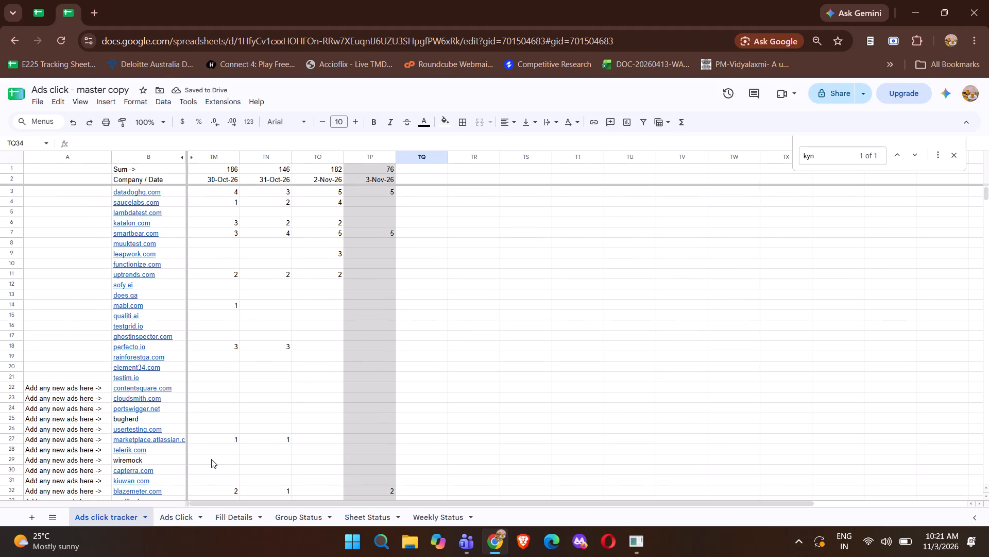
{"action": "left_click", "coordinate": [206, 159]}
{"action": "right_click", "coordinate": [206, 159]}
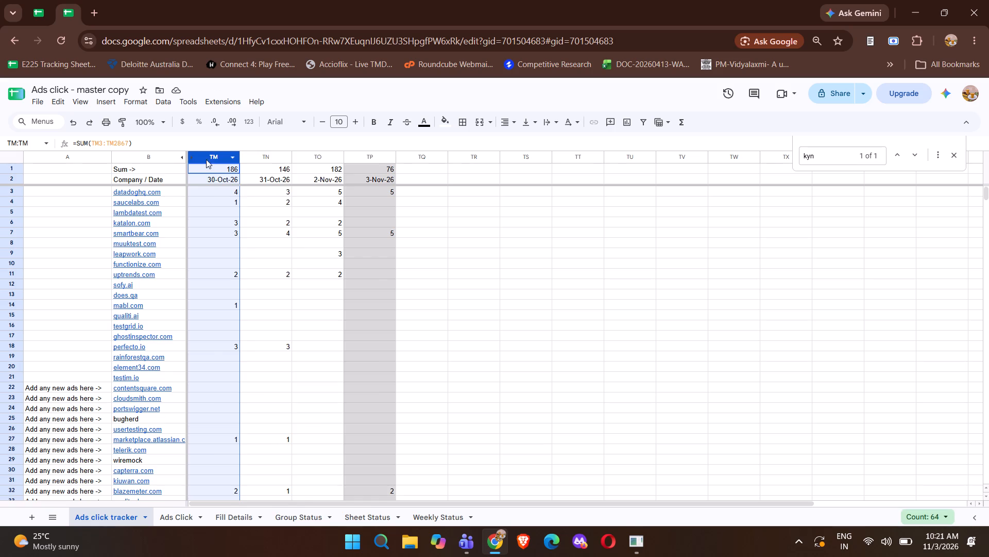
{"action": "left_click", "coordinate": [245, 296]}
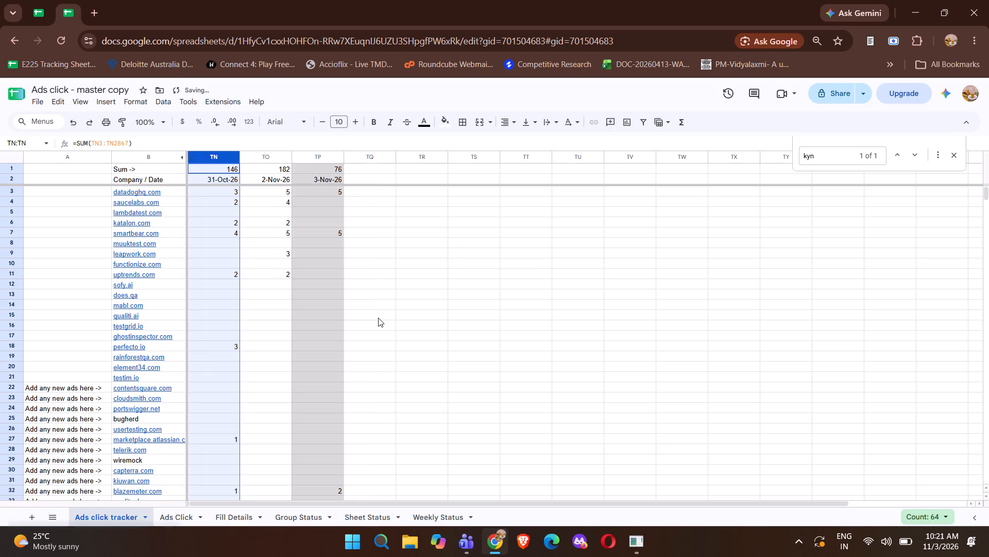
{"action": "left_click", "coordinate": [378, 318]}
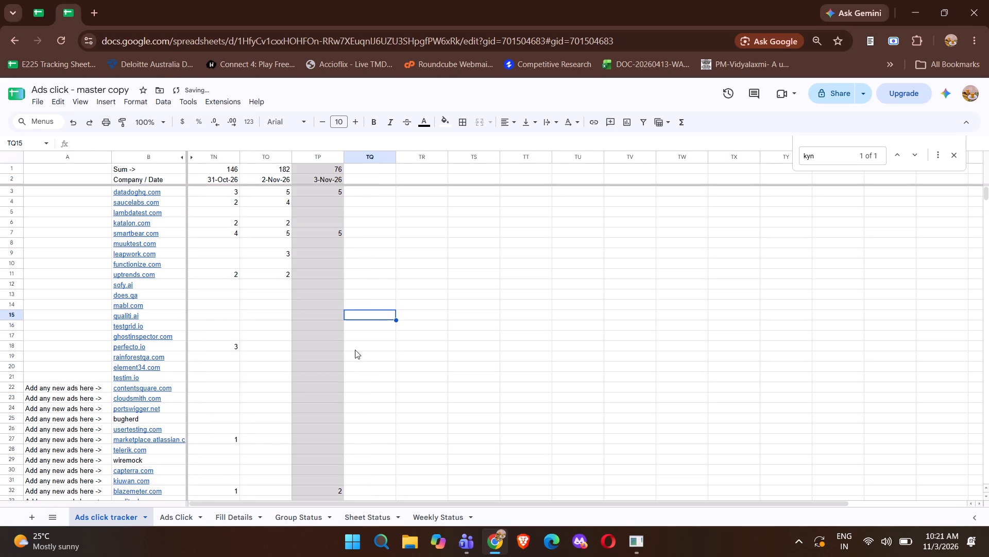
Review the Fill Details totals and enter the label Ads in cell F21 of the Ads Click sheet.
{"action": "left_click", "coordinate": [196, 514]}
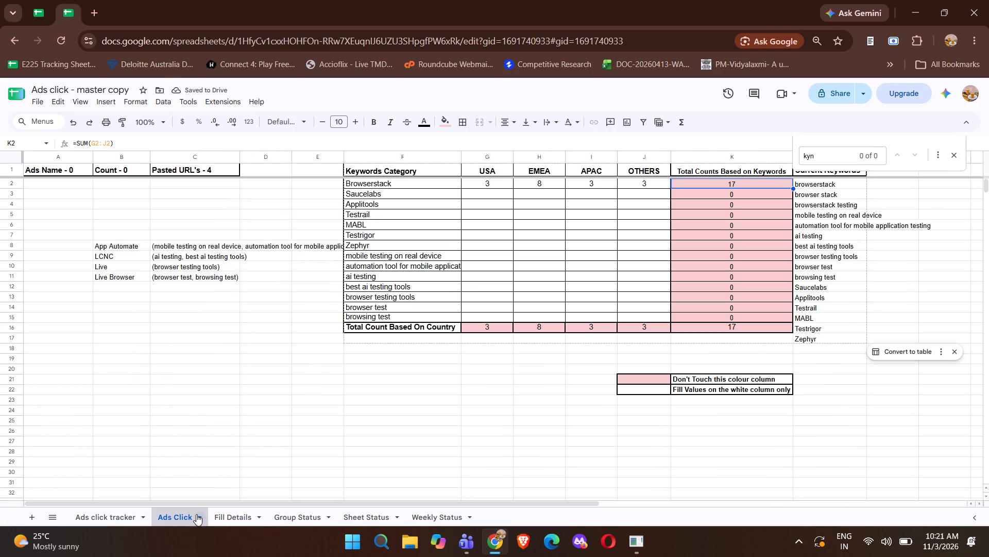
{"action": "left_click", "coordinate": [238, 515]}
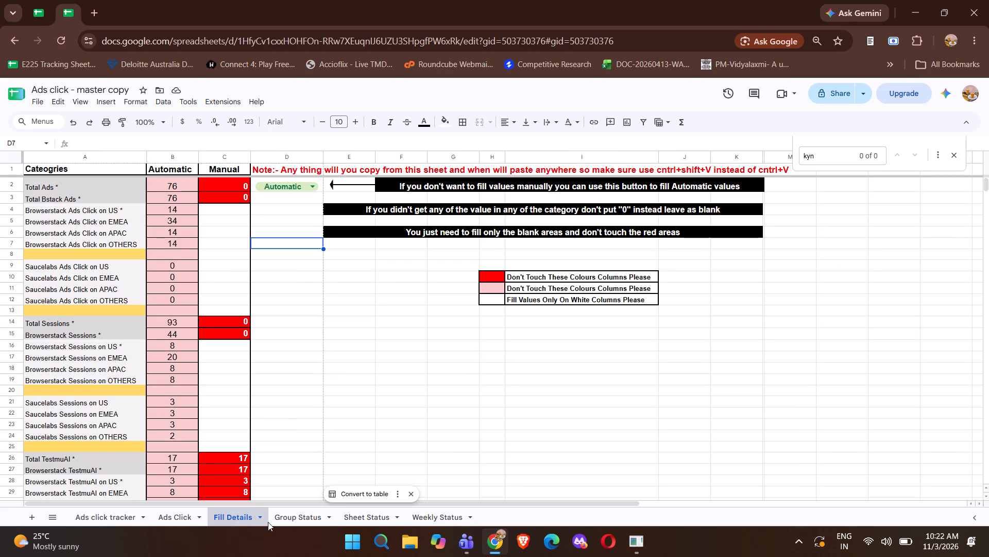
{"action": "left_click", "coordinate": [189, 515]}
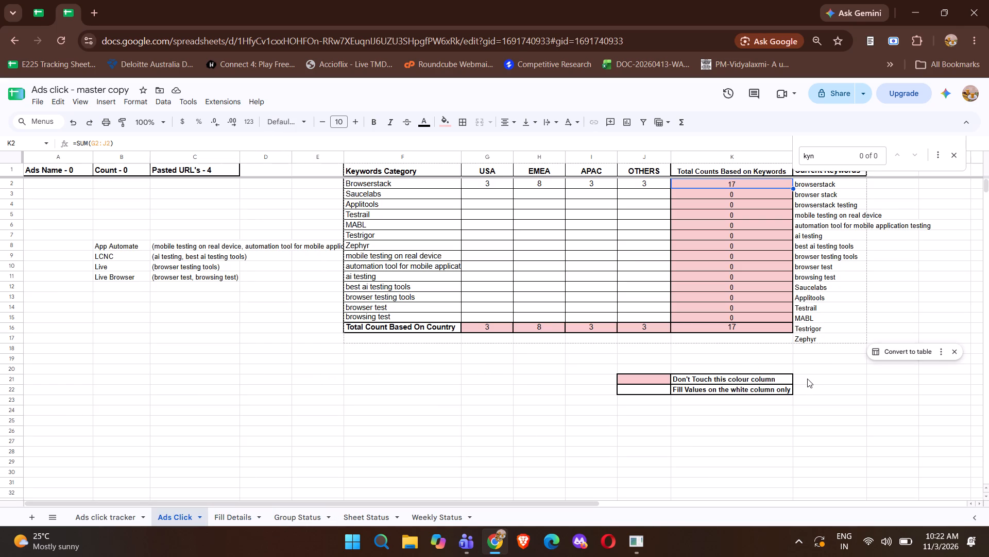
{"action": "double_click", "coordinate": [431, 381]}
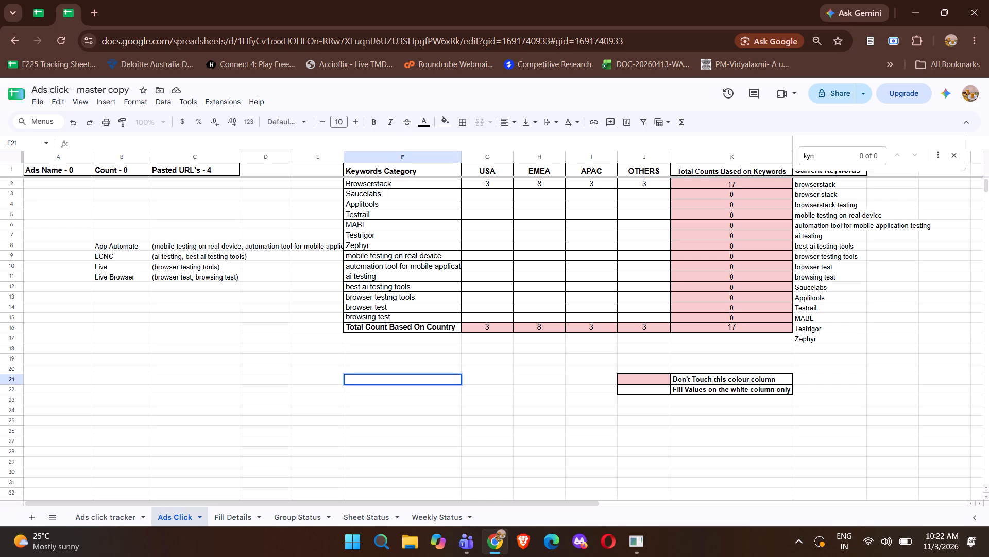
{"action": "type", "text": "Ads"}
{"action": "key", "text": "Return"}
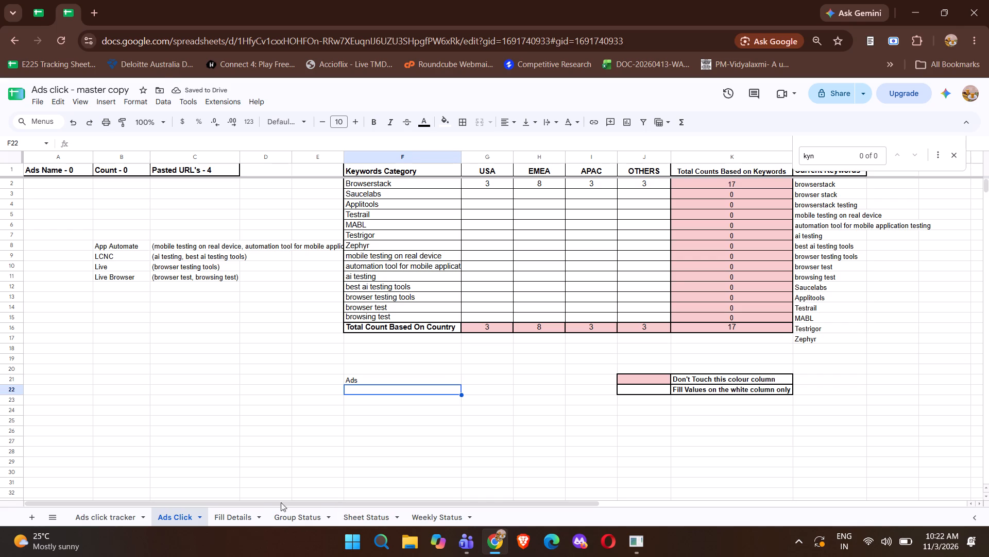
Link cell G21, beside the Ads label, to the automatic Total Ads value in B2 of Fill Details.
{"action": "left_click", "coordinate": [479, 381]}
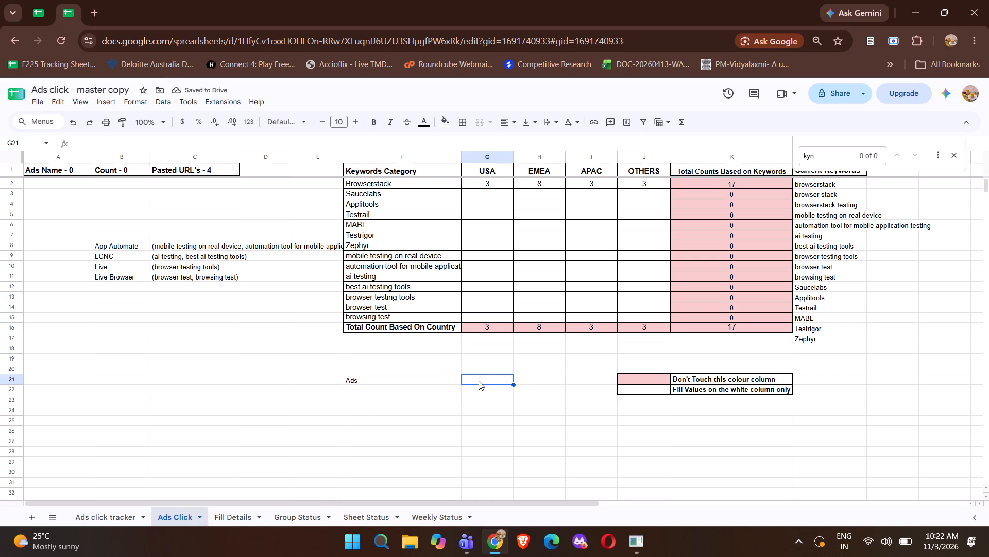
{"action": "key", "text": "equal"}
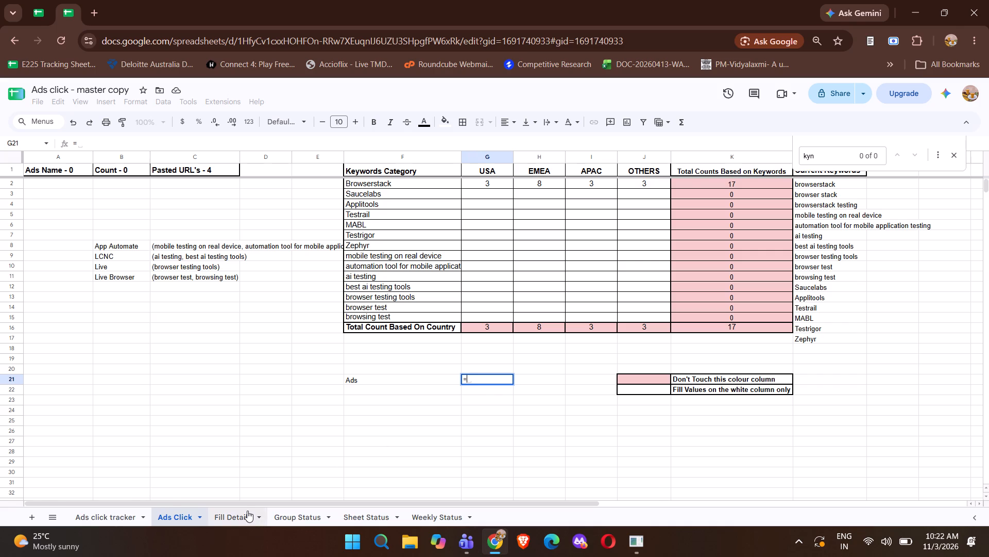
{"action": "left_click", "coordinate": [247, 511]}
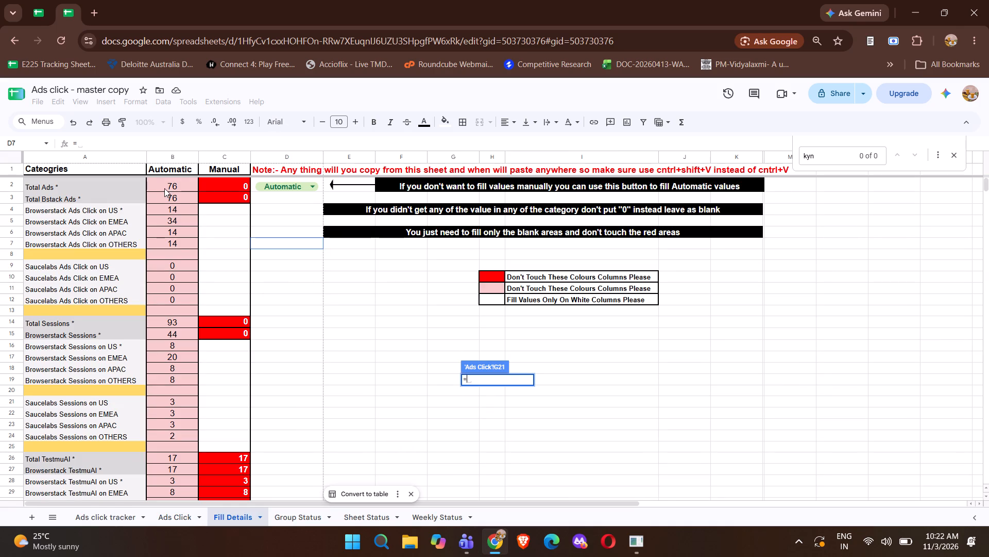
{"action": "left_click", "coordinate": [164, 186]}
{"action": "key", "text": "Return"}
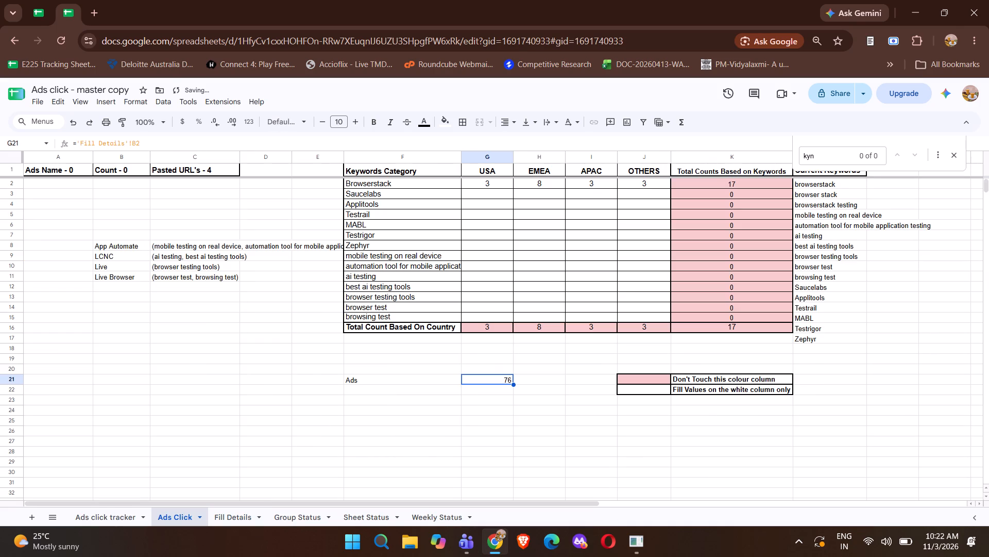
Link cell G22 of the Ads Click sheet to the 3-Nov-26 sum in TP1 of Ads click tracker.
{"action": "double_click", "coordinate": [474, 386]}
{"action": "double_click", "coordinate": [481, 389]}
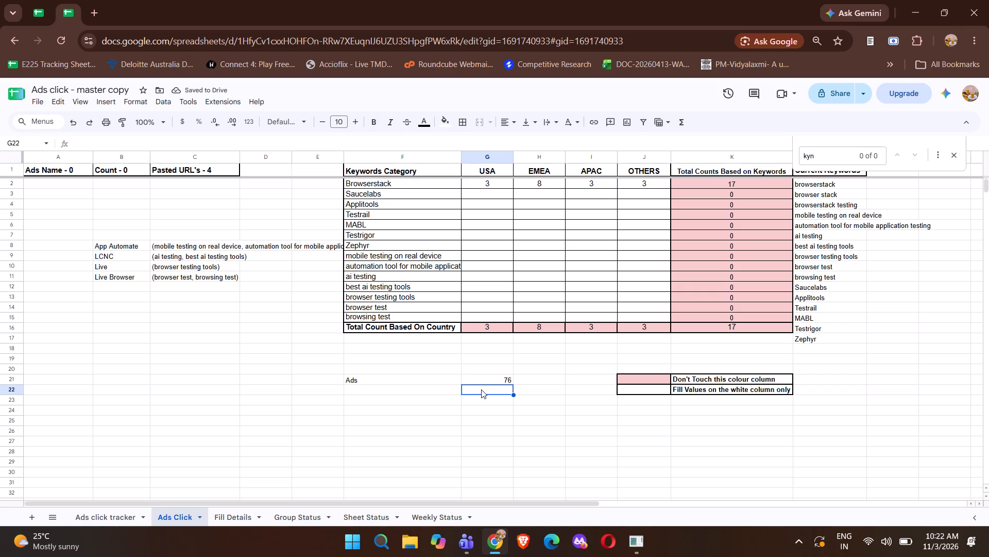
{"action": "key", "text": "equal"}
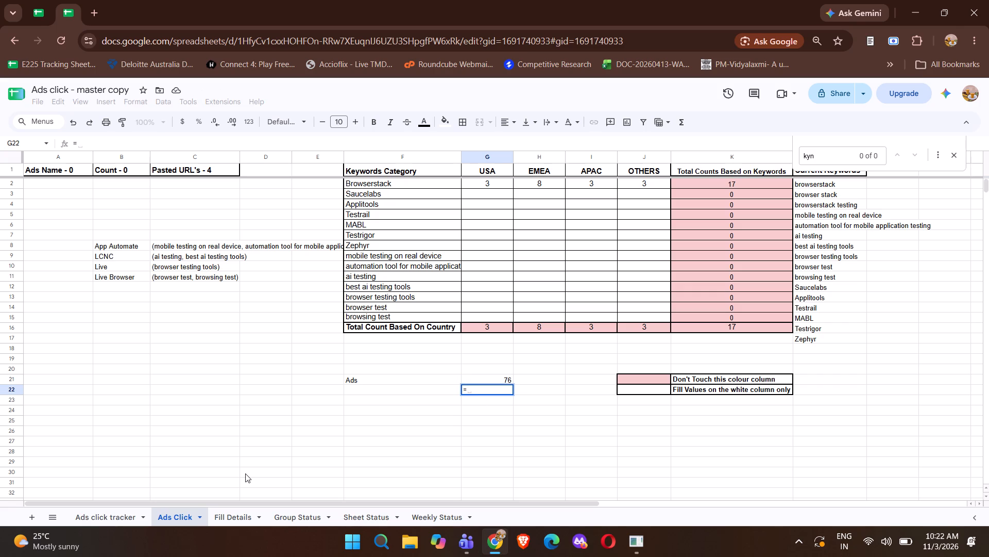
{"action": "left_click", "coordinate": [121, 515]}
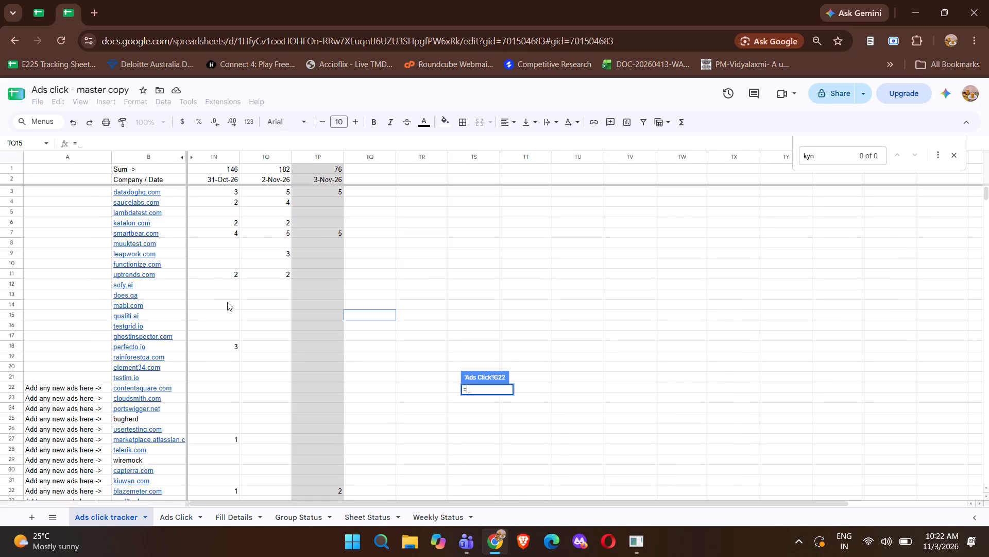
{"action": "left_click", "coordinate": [320, 169]}
{"action": "key", "text": "Return"}
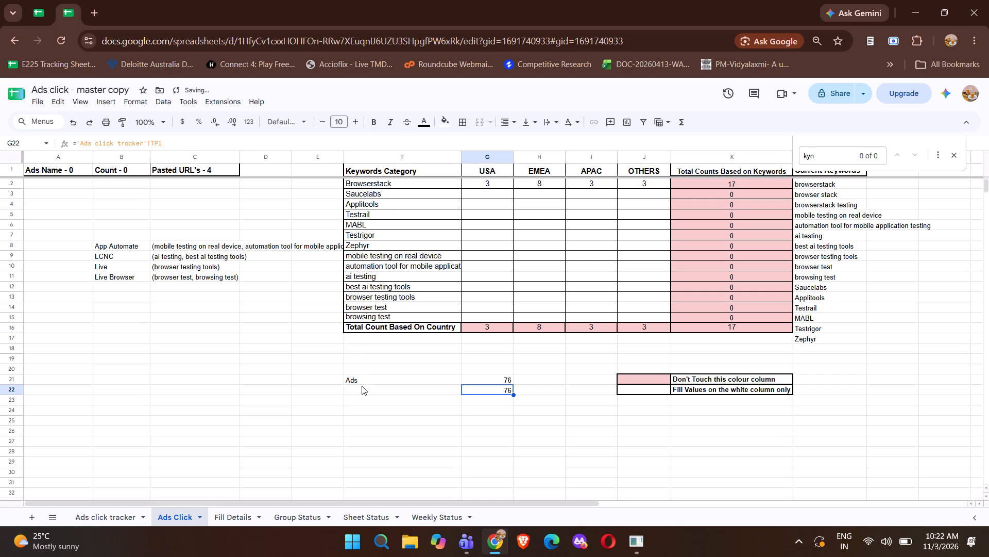
Enter the label Fill details in cell F22 of the Ads Click sheet, below the Ads label.
{"action": "left_click", "coordinate": [362, 387]}
{"action": "key", "text": "shift+f"}
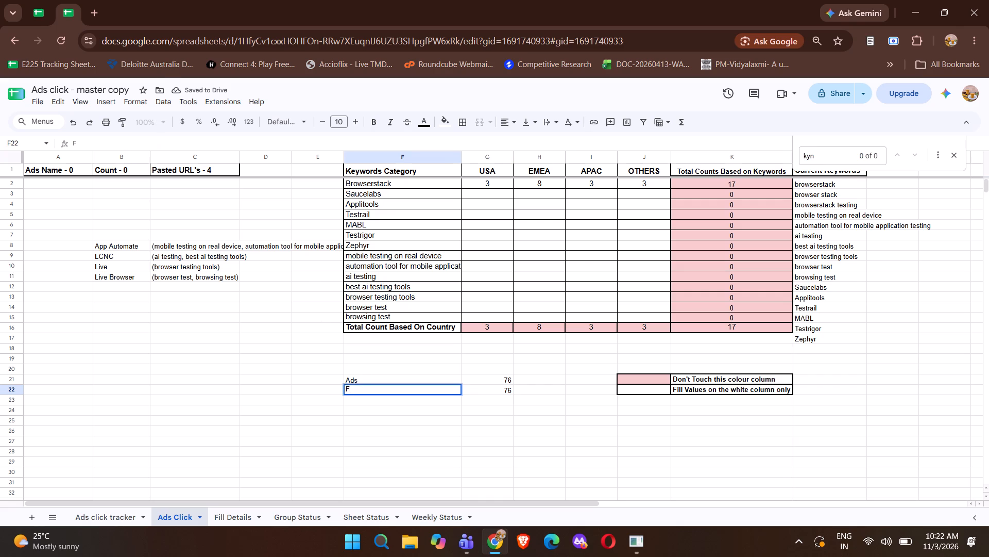
{"action": "type", "text": "ill detail"}
{"action": "key", "text": "Return"}
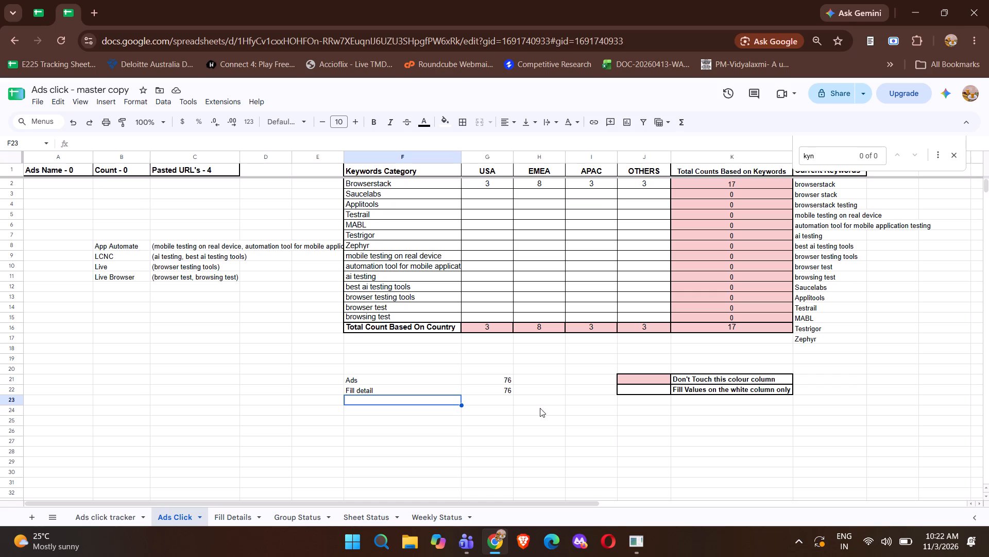
{"action": "double_click", "coordinate": [437, 389]}
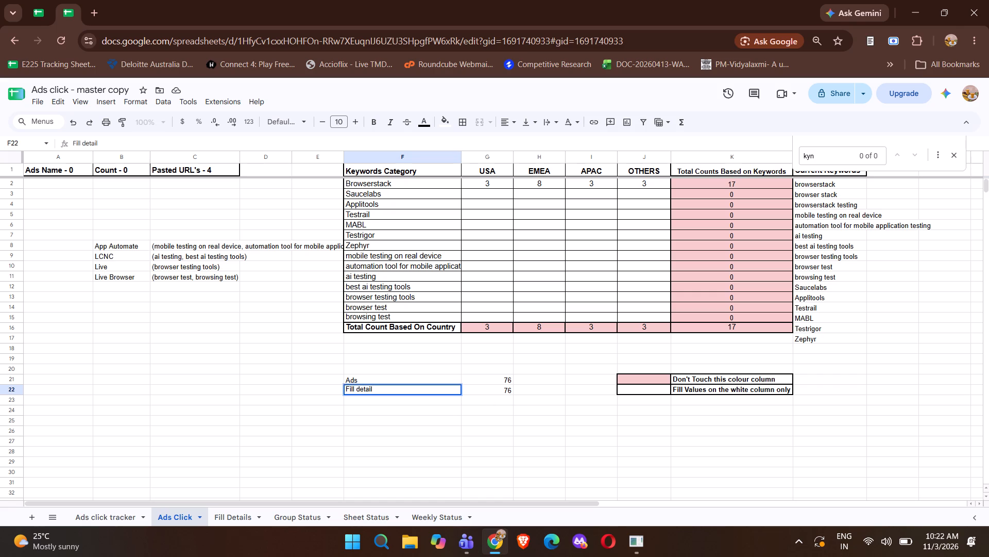
{"action": "key", "text": "s"}
{"action": "key", "text": "Return"}
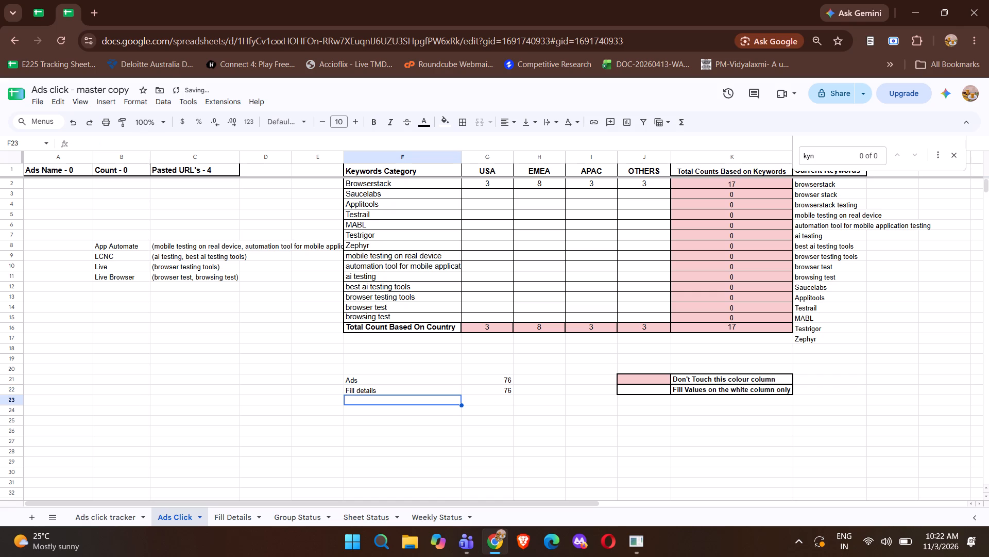
Fill the check cells F21:G22 on the Ads Click sheet with light grey.
{"action": "left_click", "coordinate": [428, 387]}
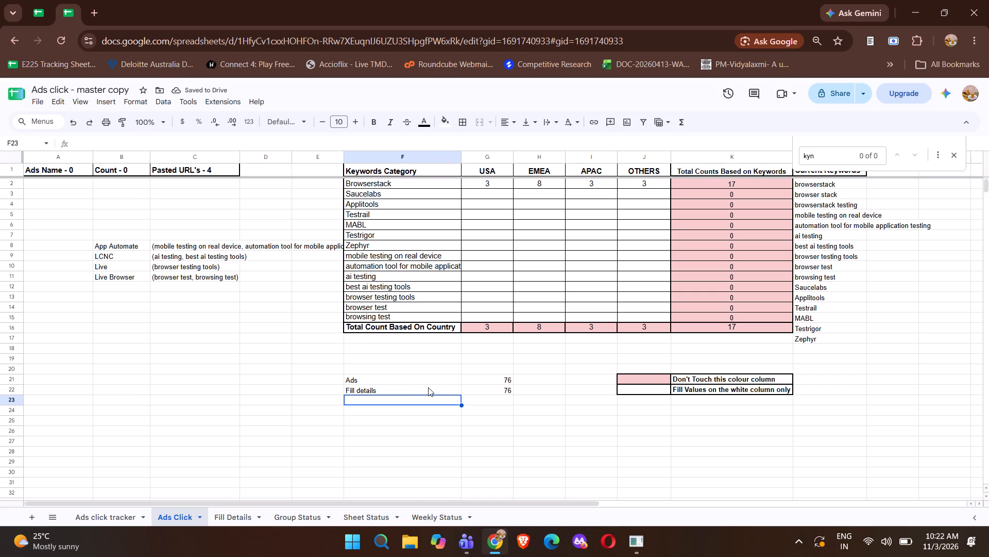
{"action": "left_click", "coordinate": [423, 382]}
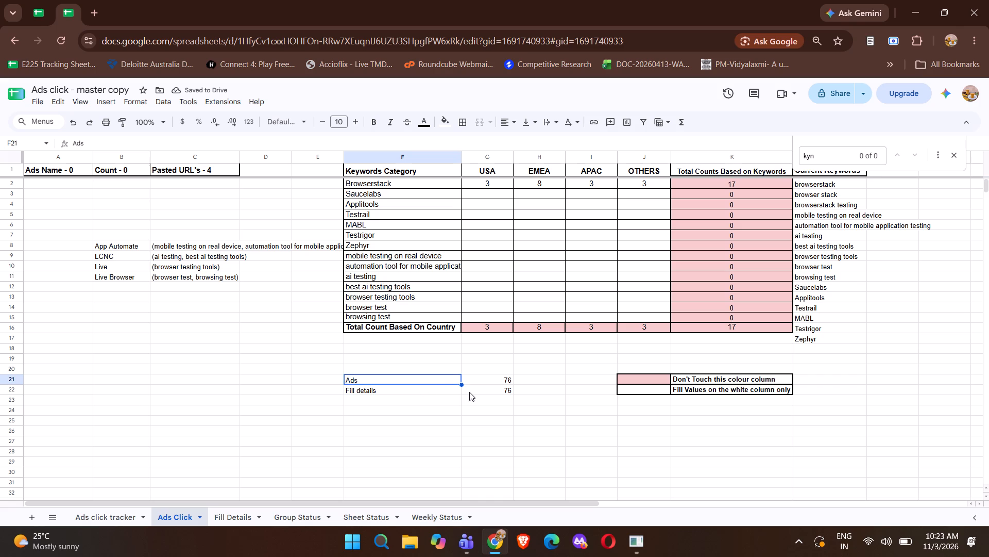
{"action": "left_click", "coordinate": [473, 390], "text": "shift"}
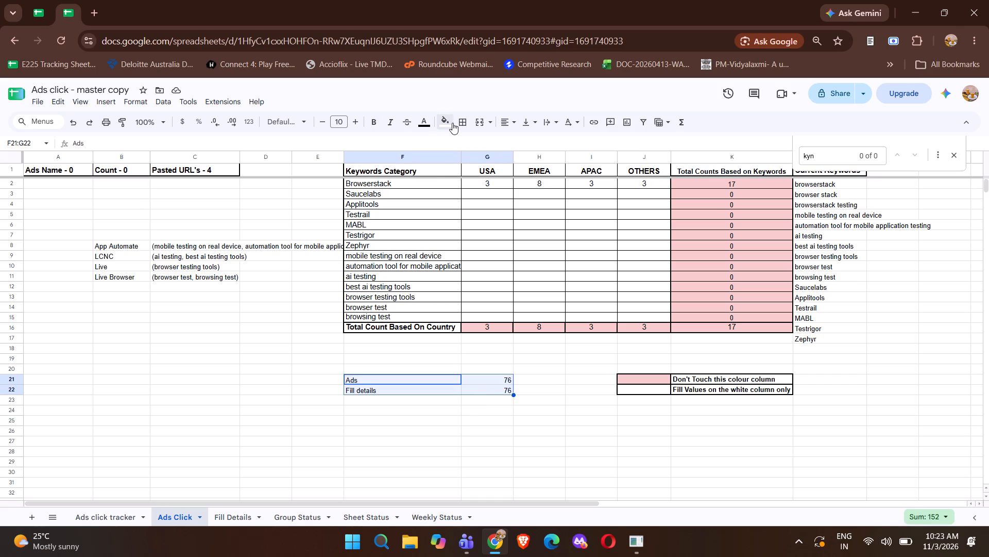
{"action": "left_click", "coordinate": [452, 123]}
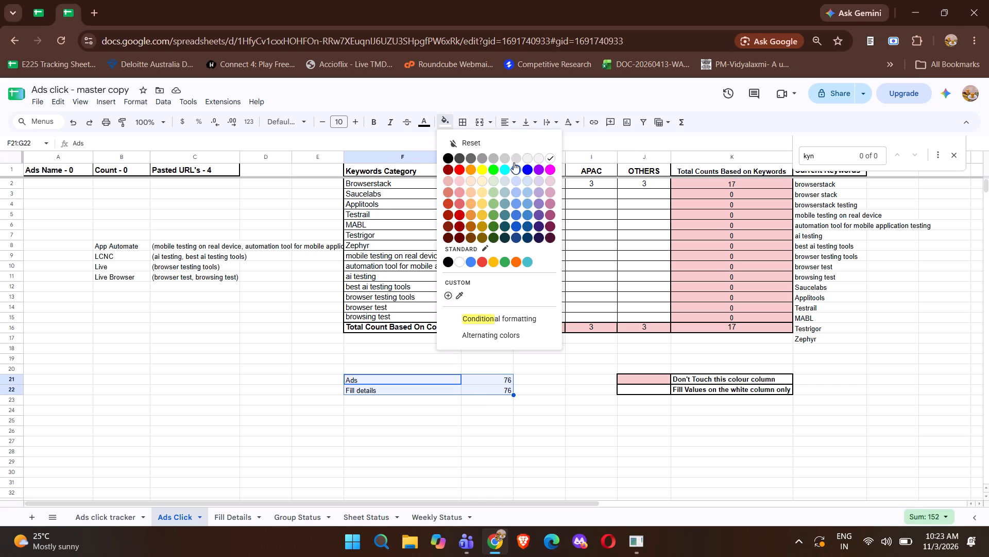
{"action": "left_click", "coordinate": [514, 162]}
{"action": "left_click", "coordinate": [526, 386]}
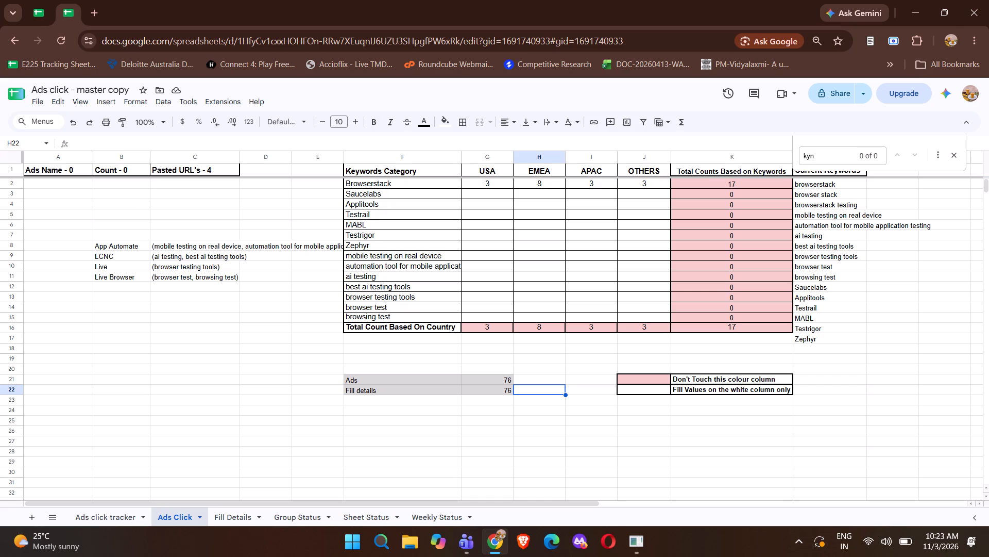
{"action": "left_click", "coordinate": [555, 436]}
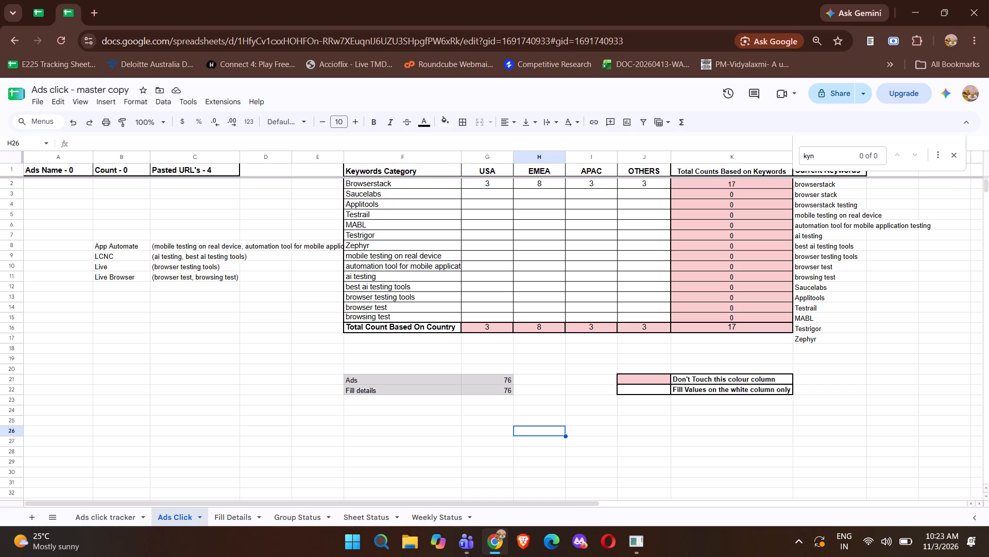
Review the keyword counts and the Status and Weekly Status lists on the Group Status sheet, down to G2 Comparision.
{"action": "left_click", "coordinate": [233, 520]}
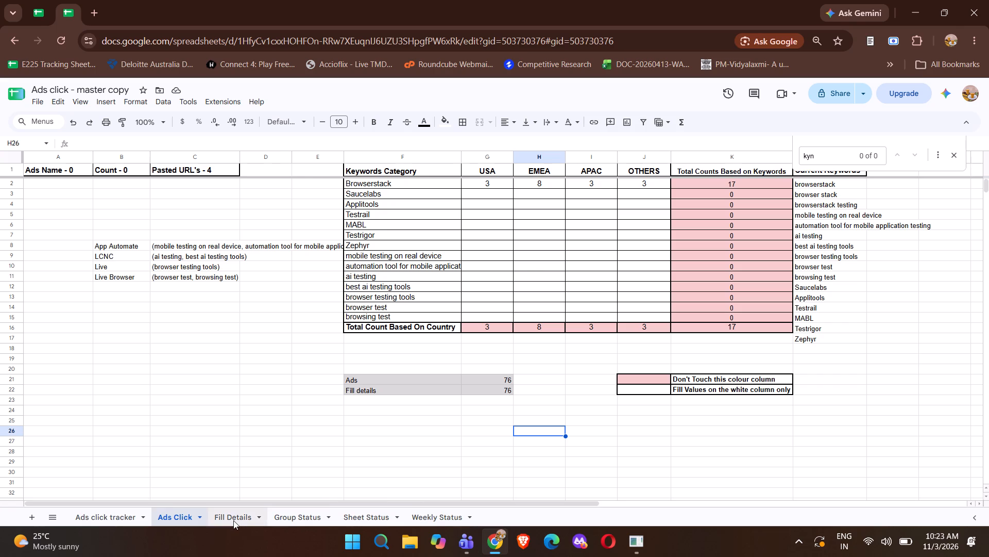
{"action": "left_click", "coordinate": [297, 510]}
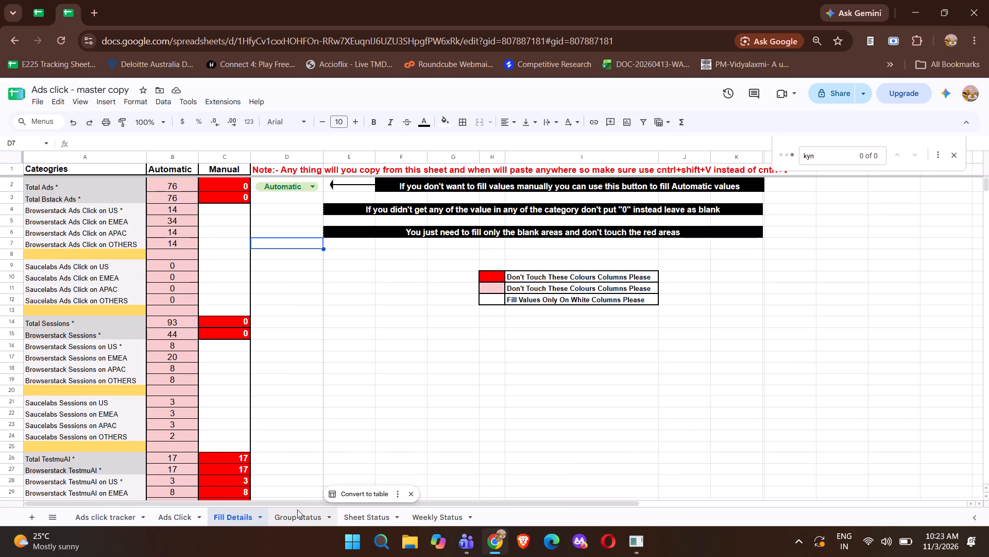
{"action": "left_click", "coordinate": [214, 364]}
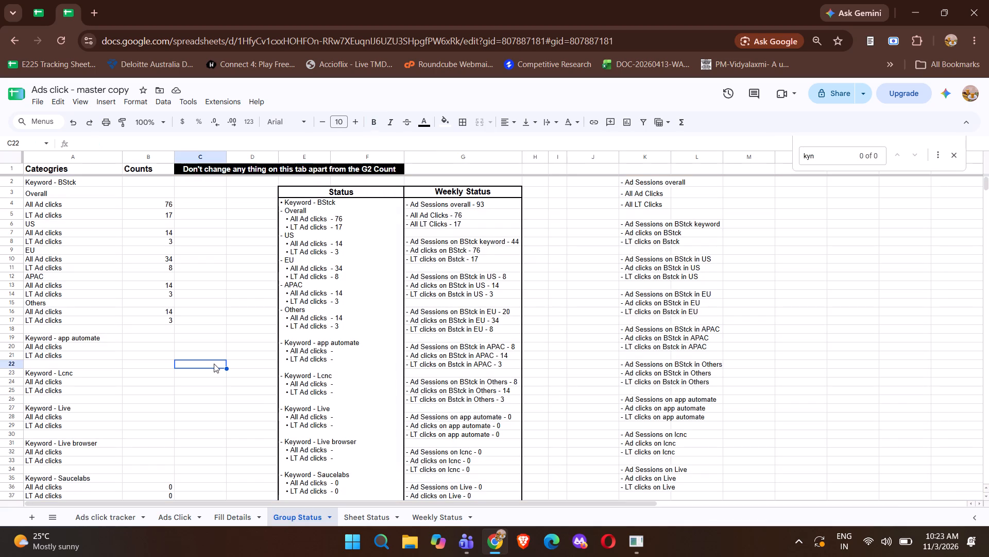
{"action": "scroll", "coordinate": [214, 364], "scroll_direction": "up", "scroll_amount": 1}
{"action": "scroll", "coordinate": [214, 364], "scroll_direction": "down", "scroll_amount": 2}
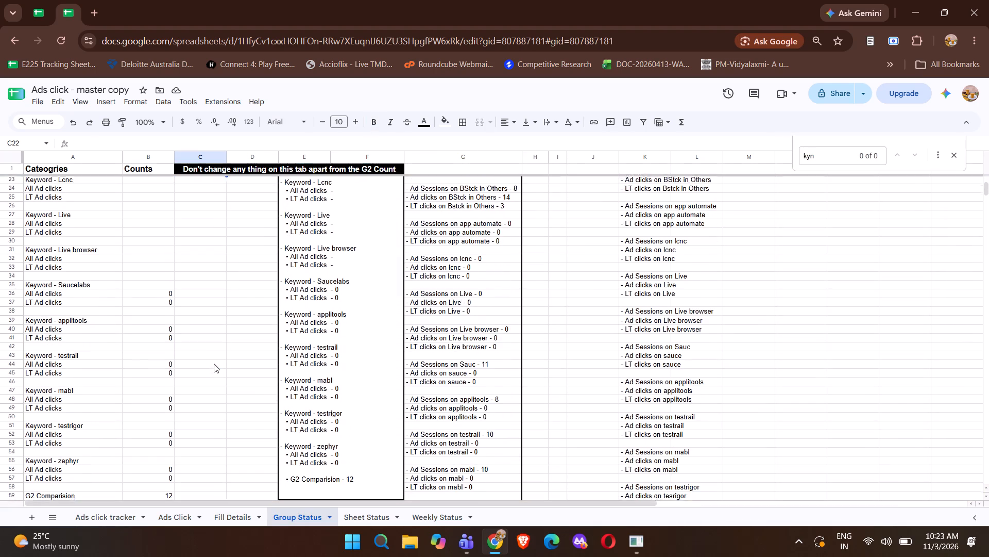
{"action": "scroll", "coordinate": [214, 364], "scroll_direction": "down", "scroll_amount": 2}
{"action": "scroll", "coordinate": [214, 364], "scroll_direction": "up", "scroll_amount": 5}
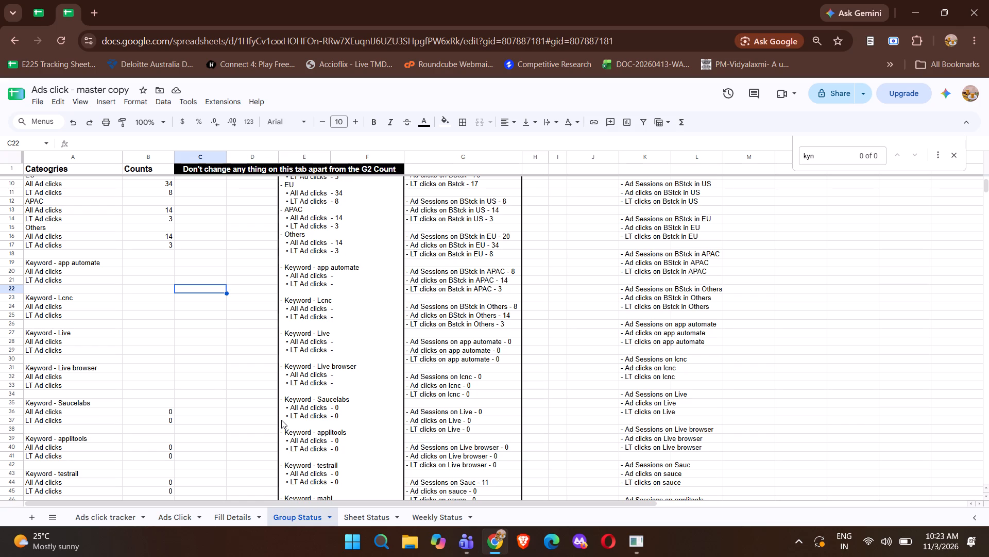
{"action": "scroll", "coordinate": [281, 420], "scroll_direction": "down", "scroll_amount": 2}
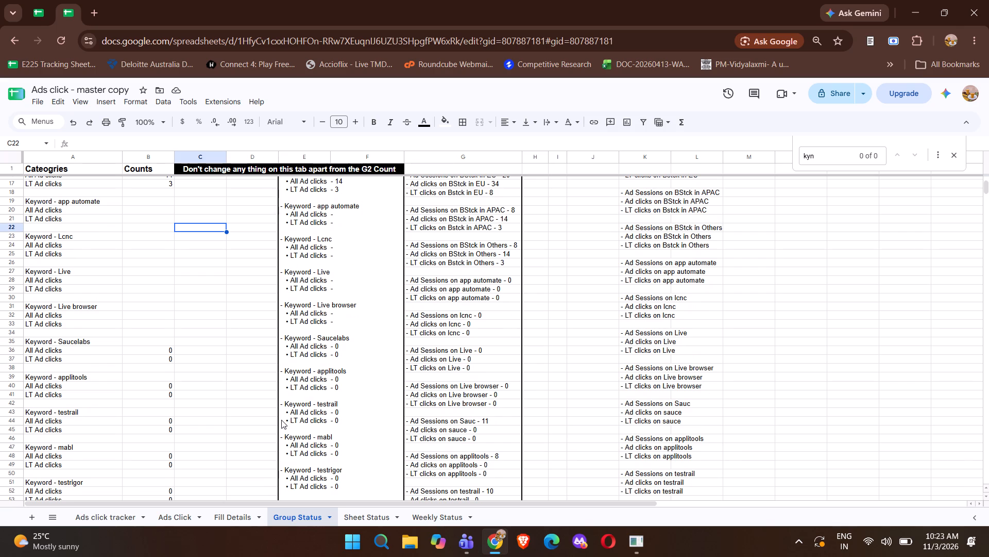
{"action": "scroll", "coordinate": [281, 420], "scroll_direction": "down", "scroll_amount": 2}
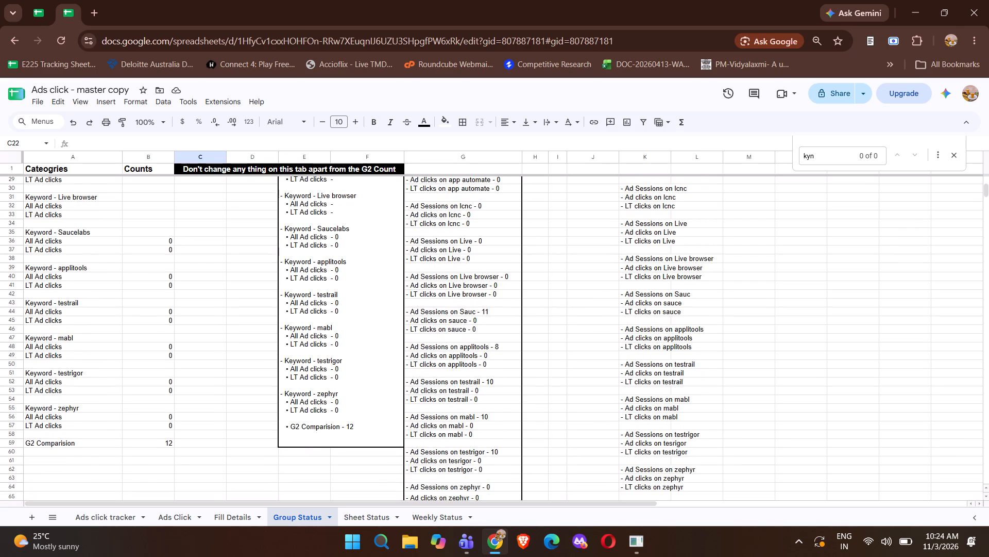
Switch to the task test workbook and examine its Ads Click Summary, Ads Clicked Tracker and Review Sites Company Names sheets.
{"action": "key", "text": "ctrl+Tab"}
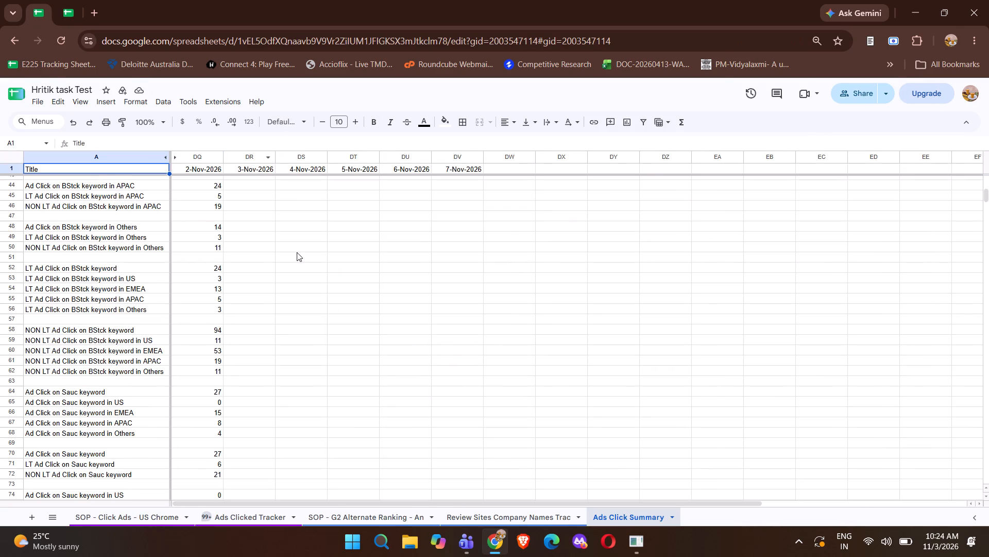
{"action": "left_click", "coordinate": [297, 252]}
{"action": "scroll", "coordinate": [297, 252], "scroll_direction": "up", "scroll_amount": 8}
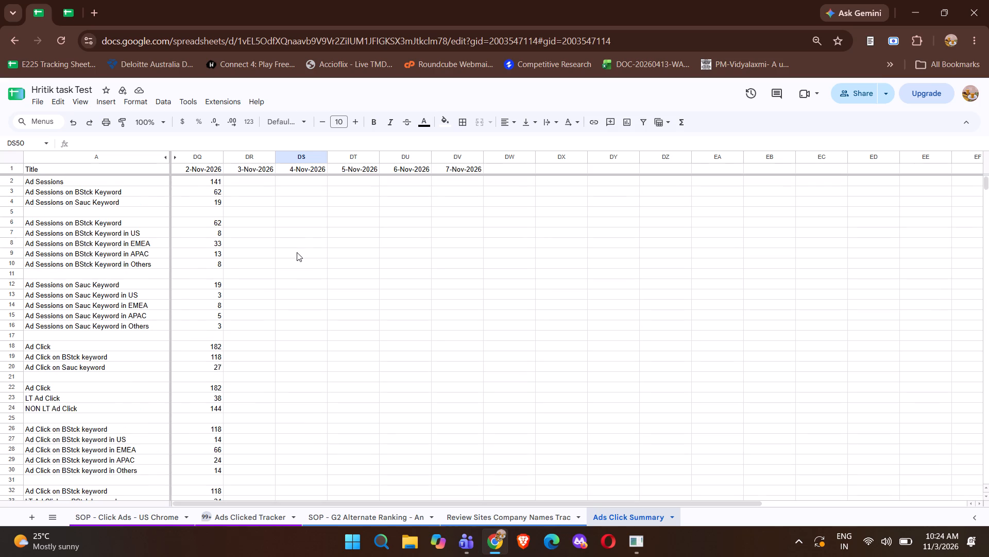
{"action": "scroll", "coordinate": [297, 252], "scroll_direction": "up", "scroll_amount": 1}
{"action": "left_click", "coordinate": [274, 511]}
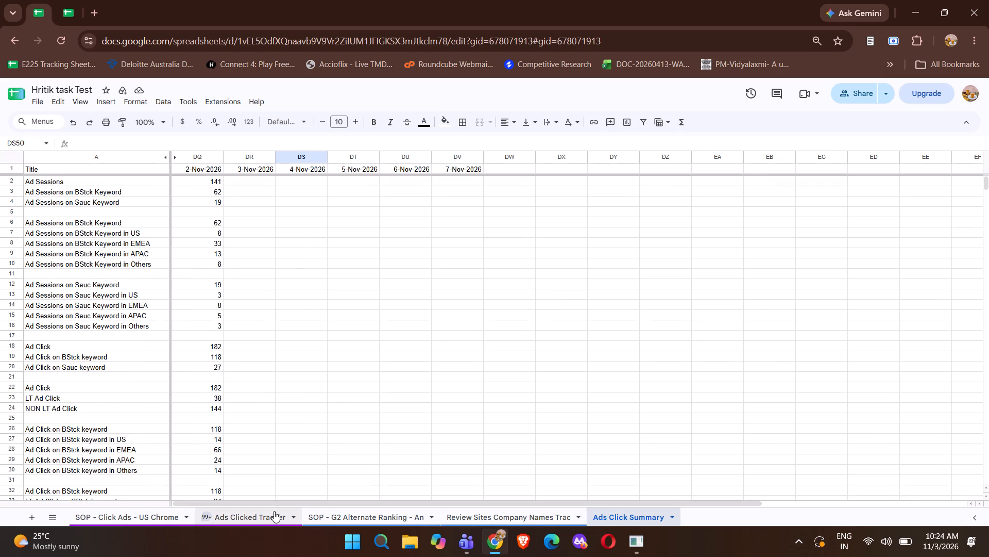
{"action": "scroll", "coordinate": [247, 373], "scroll_direction": "up", "scroll_amount": 2}
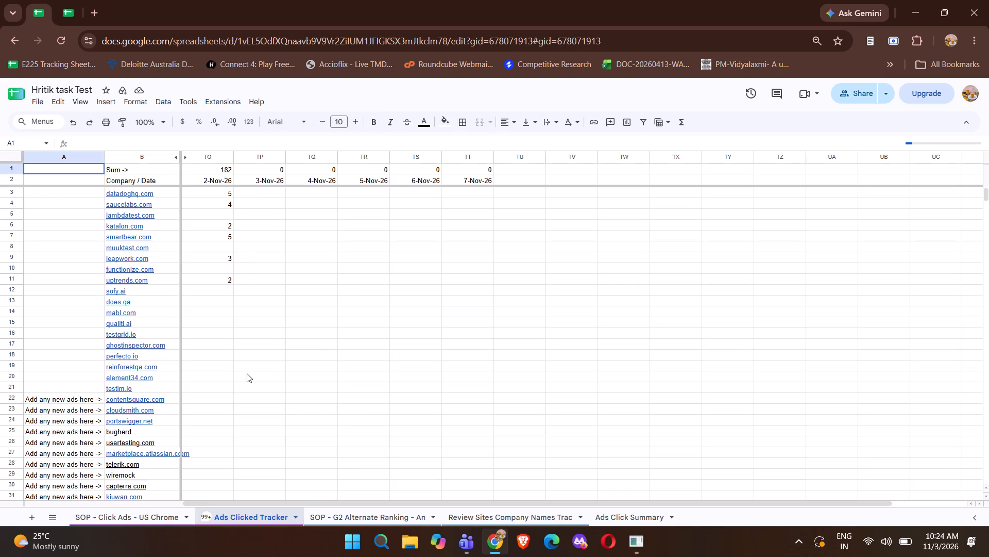
{"action": "left_click", "coordinate": [465, 510]}
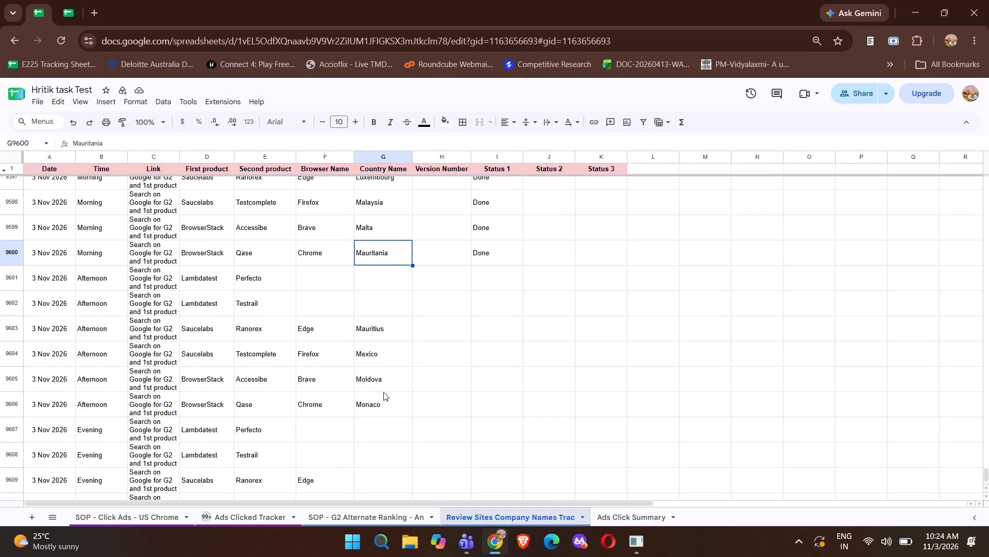
Return to the Group Status sheet of Ads click - master copy and review the lists from the BStck keyword section.
{"action": "key", "text": "ctrl+Tab"}
{"action": "scroll", "coordinate": [313, 332], "scroll_direction": "up", "scroll_amount": 3}
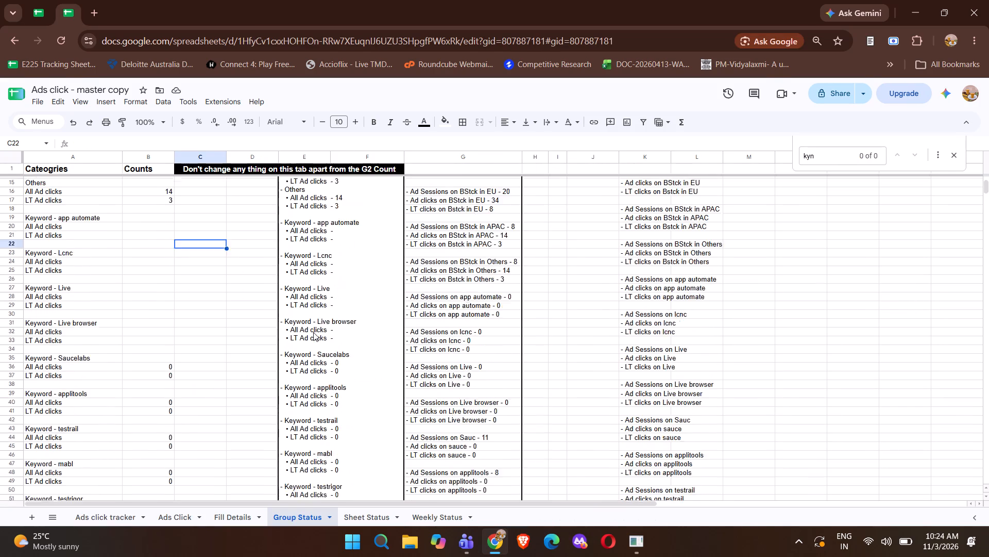
{"action": "scroll", "coordinate": [313, 332], "scroll_direction": "up", "scroll_amount": 2}
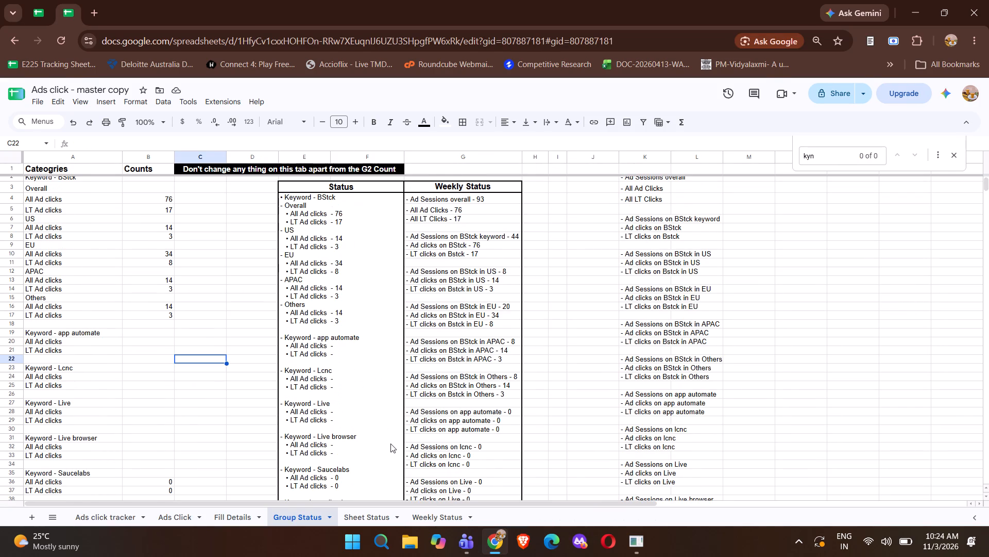
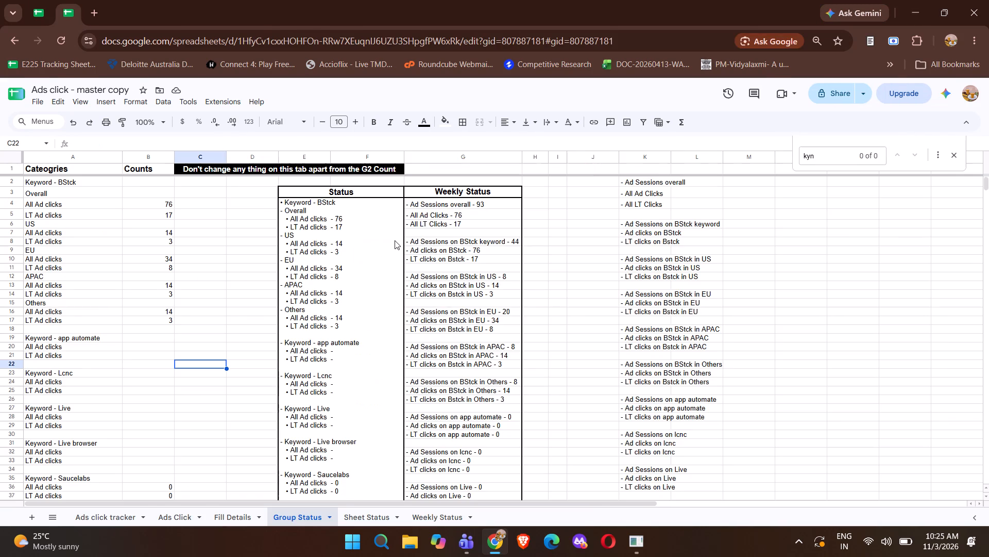
Open Command Prompt and run the brand.py script with Python.
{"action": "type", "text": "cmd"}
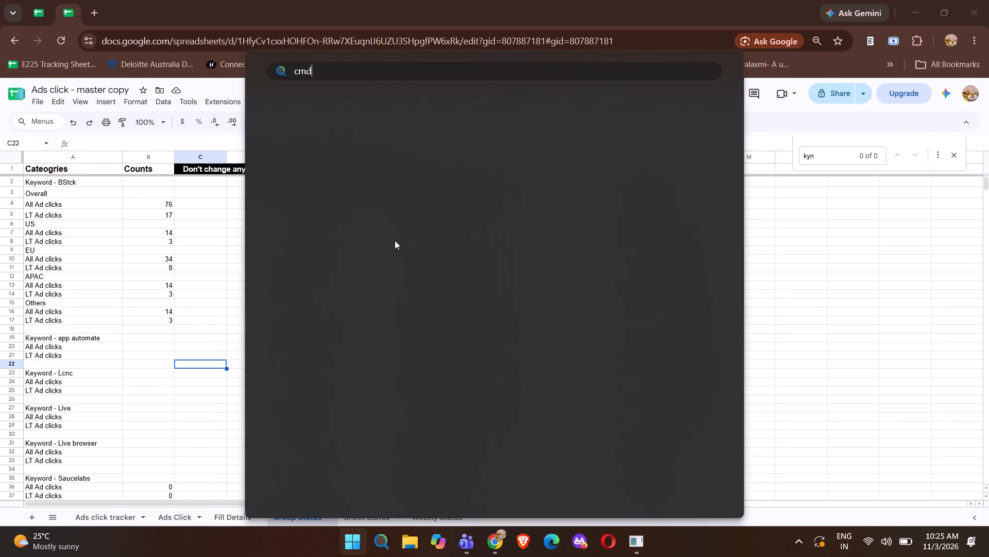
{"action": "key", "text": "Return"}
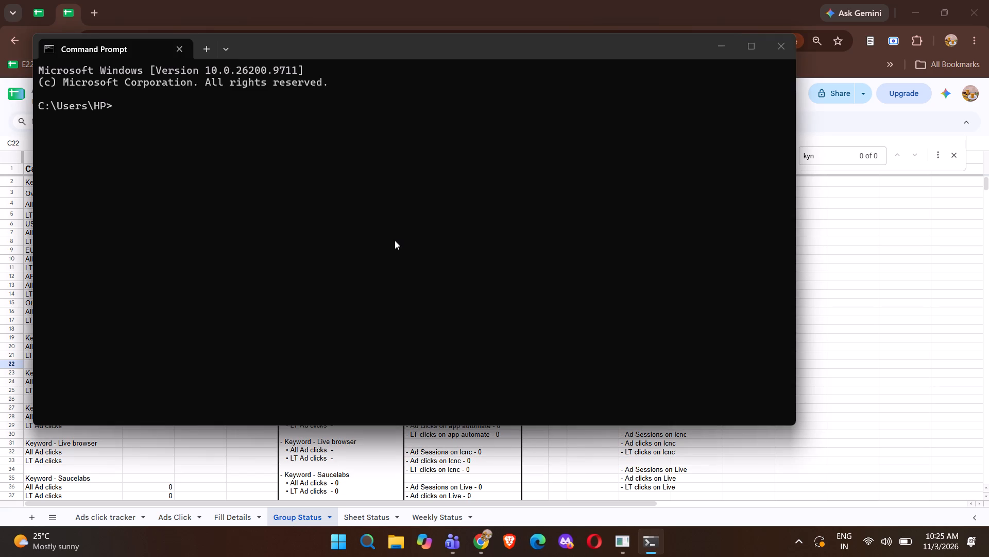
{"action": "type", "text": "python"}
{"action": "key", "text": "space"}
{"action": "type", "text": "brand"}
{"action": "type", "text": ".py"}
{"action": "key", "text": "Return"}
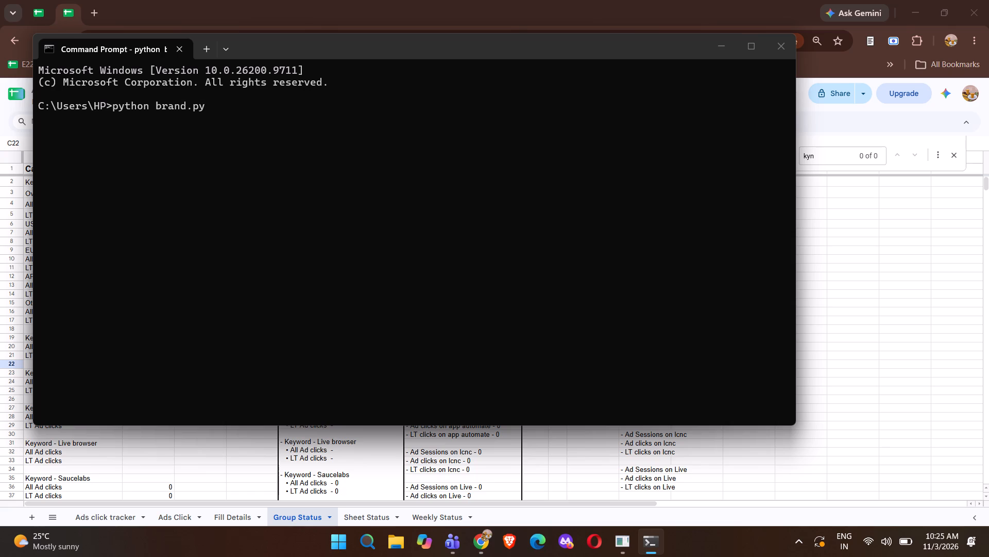